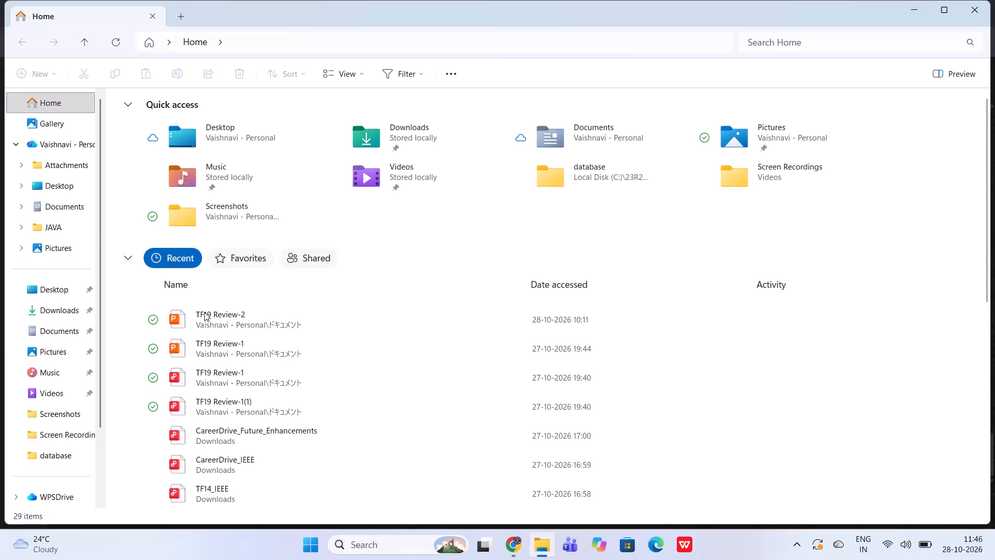
Search the Documents folder for files matching "cns".
scroll(205, 323, "down", 4)
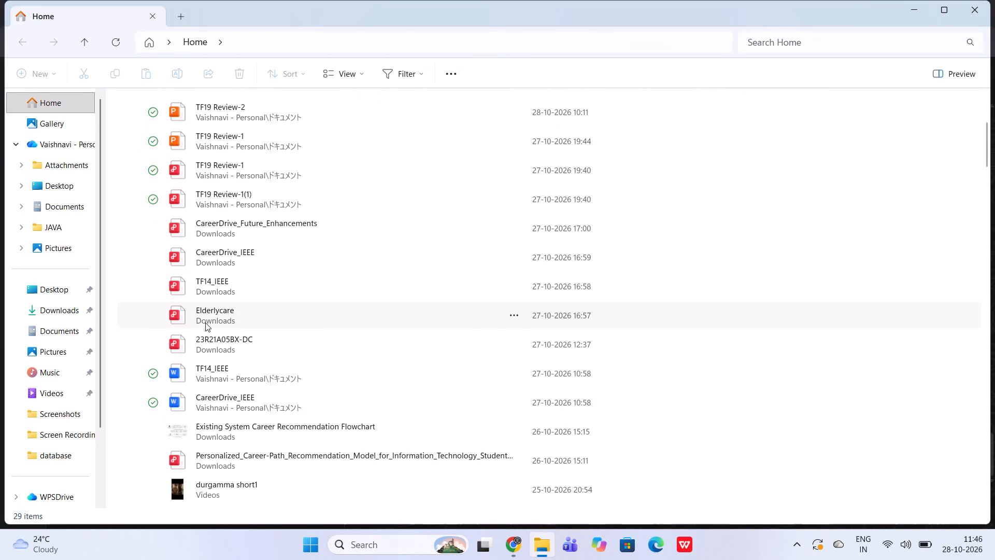
scroll(254, 480, "down", 2)
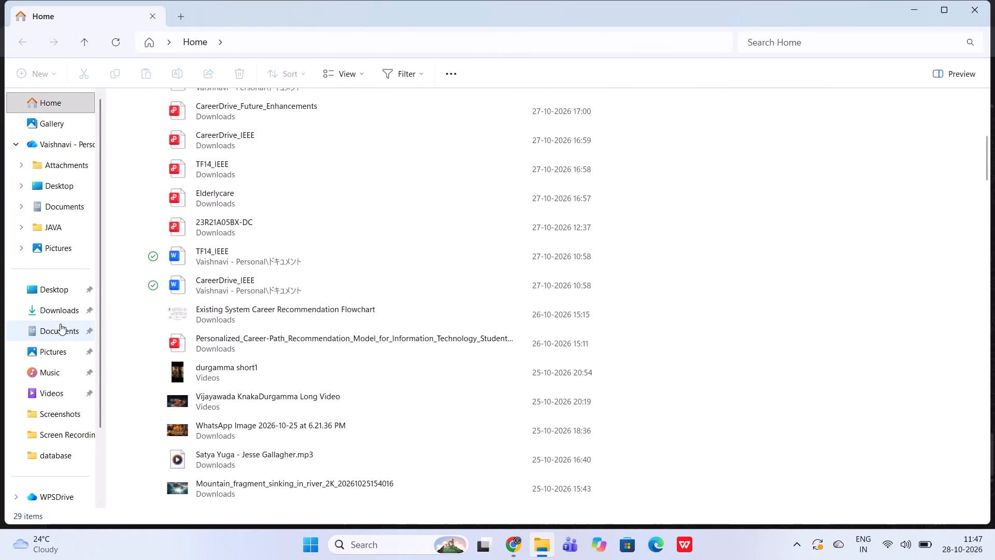
left_click(60, 324)
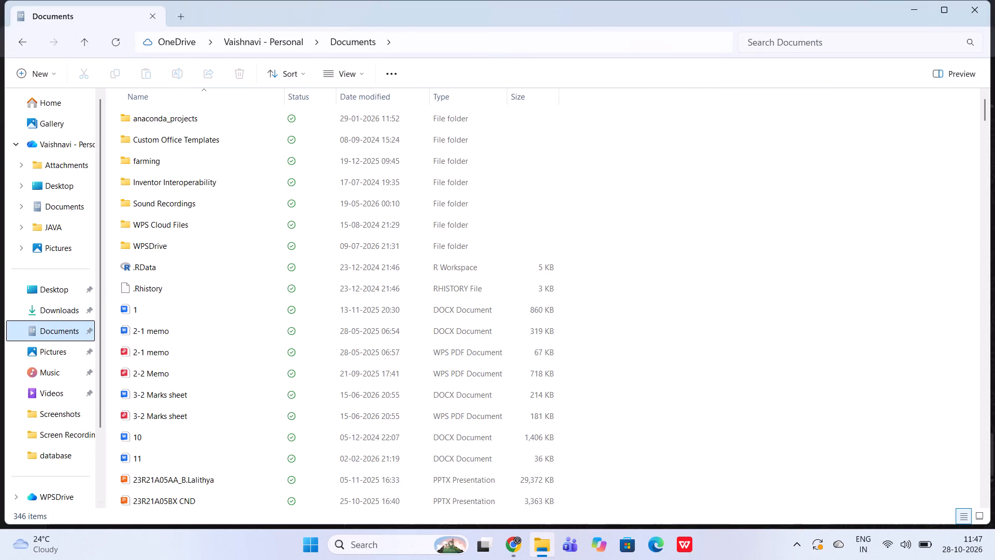
left_click(809, 45)
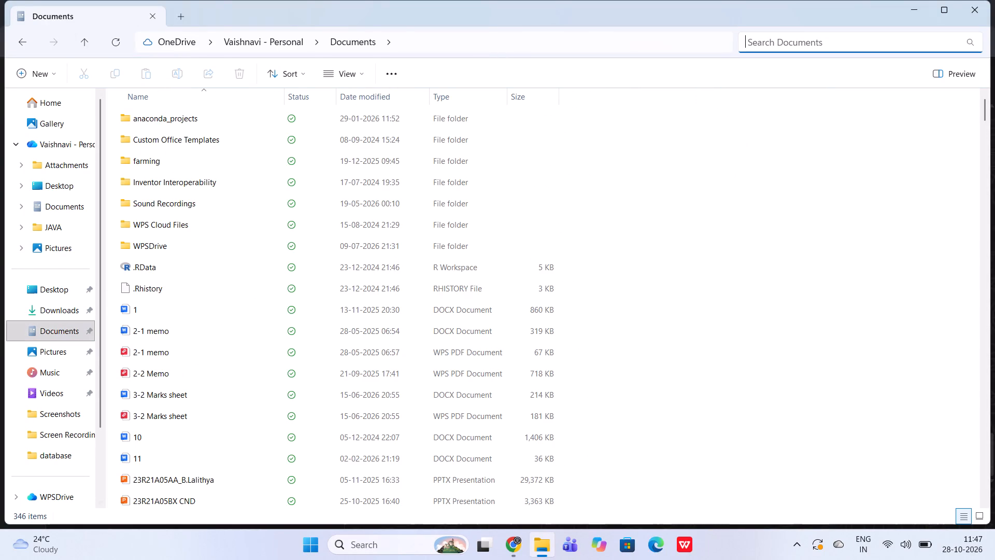
type("cns")
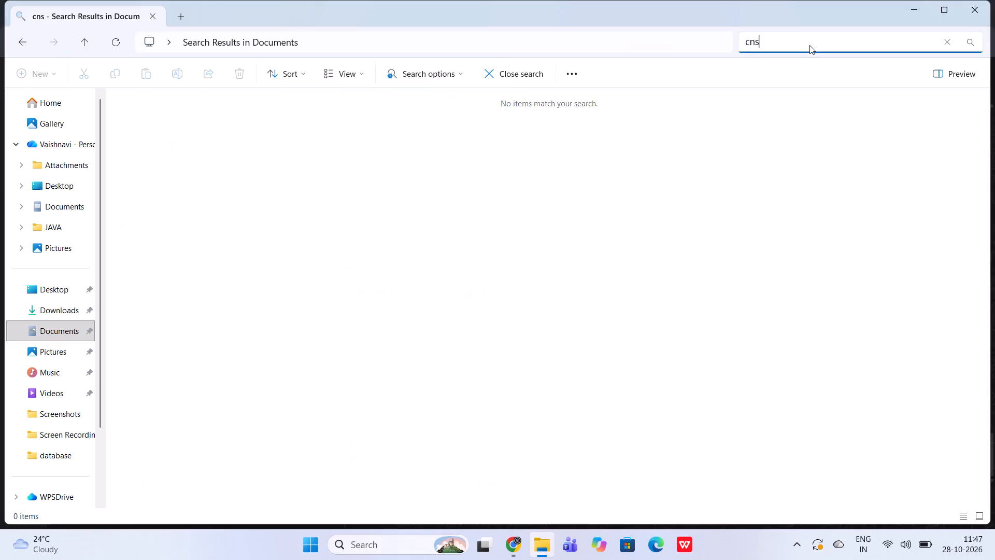
Clear the search term from the Documents folder search.
key("BackSpace")
key("BackSpace")
key("BackSpace")
key("BackSpace")
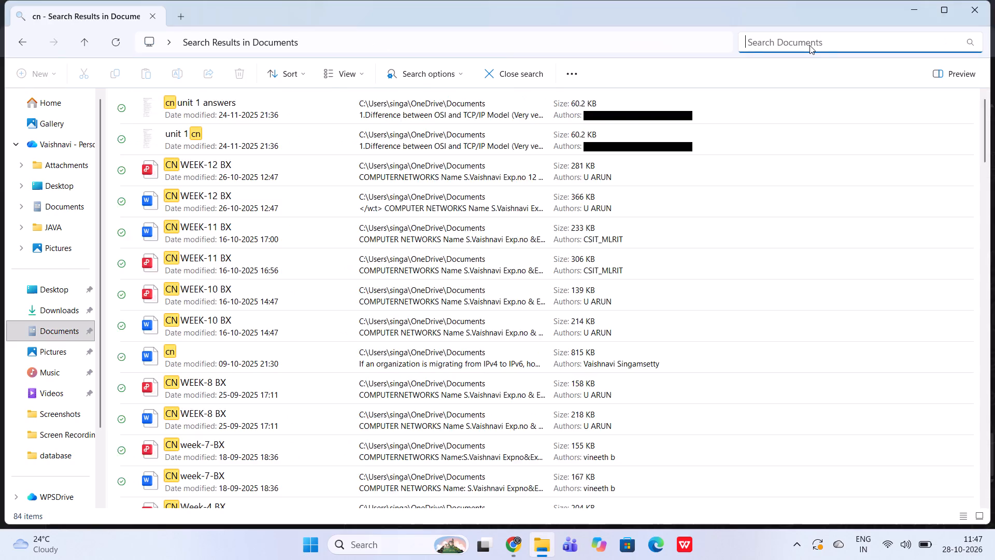
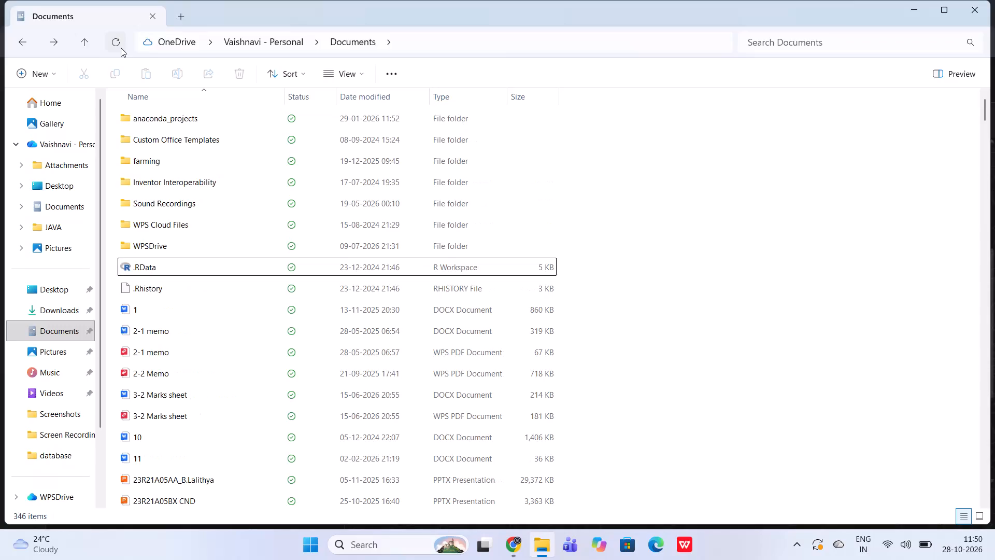
Open the CNS 10c9 Word document from the Downloads folder.
left_click(69, 307)
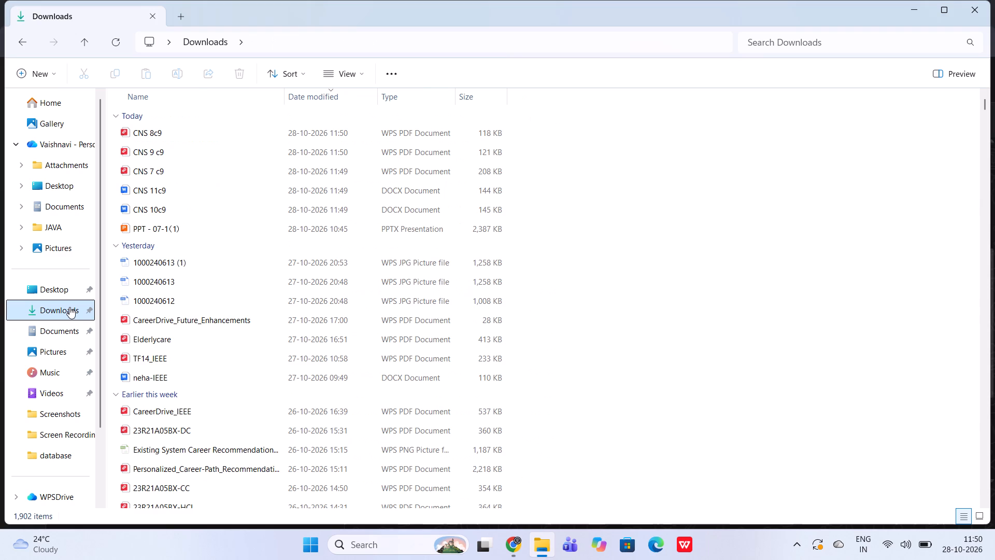
double_click(164, 210)
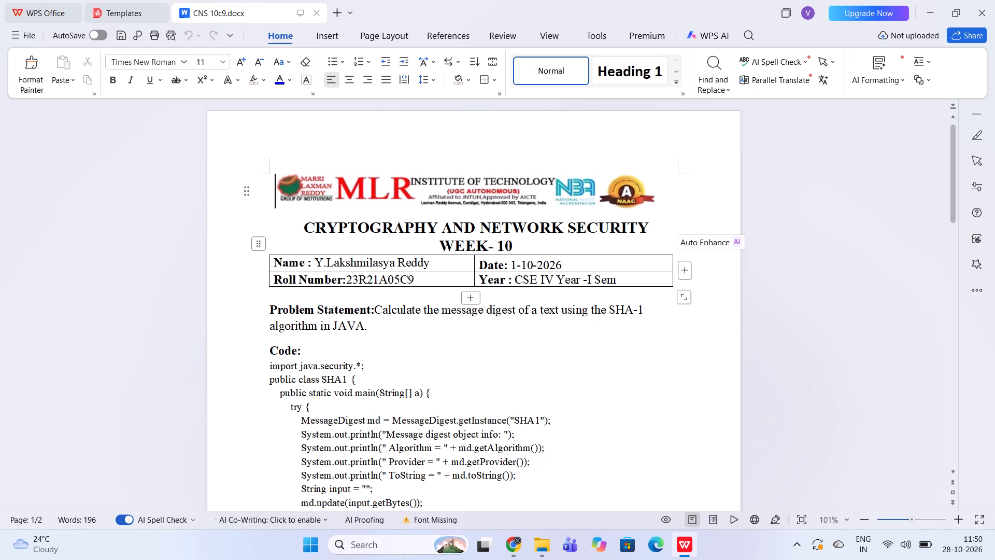
Replace the student name in the Week-10 header table with the new student's initial and name.
left_click(444, 261)
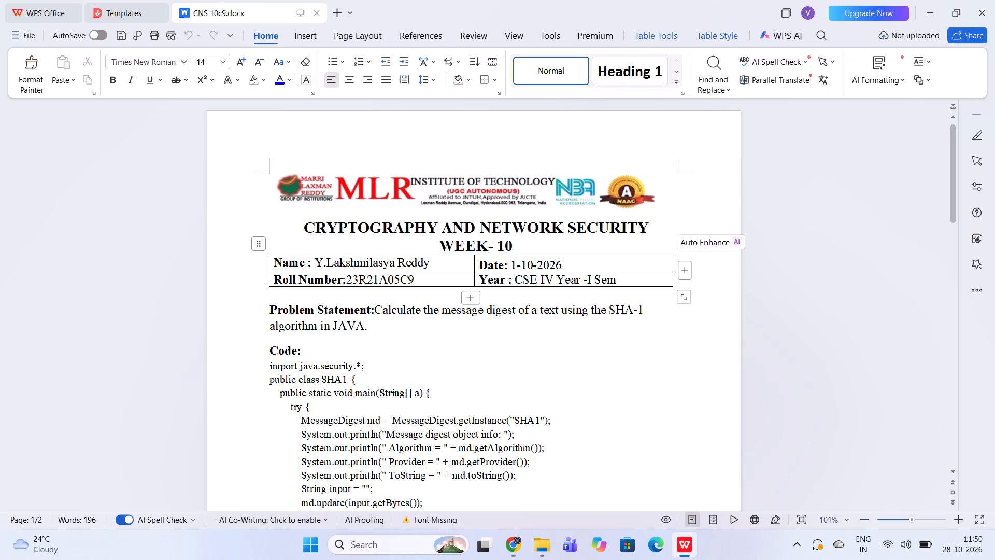
key("BackSpace")
key("BackSpace")
key("BackSpace")
key("BackSpace")
key("BackSpace")
key("BackSpace")
key("BackSpace")
key("BackSpace")
key("BackSpace")
key("BackSpace")
key("BackSpace")
key("BackSpace")
key("BackSpace")
key("BackSpace")
key("BackSpace")
key("BackSpace")
key("BackSpace")
key("BackSpace")
key("BackSpace")
key("BackSpace")
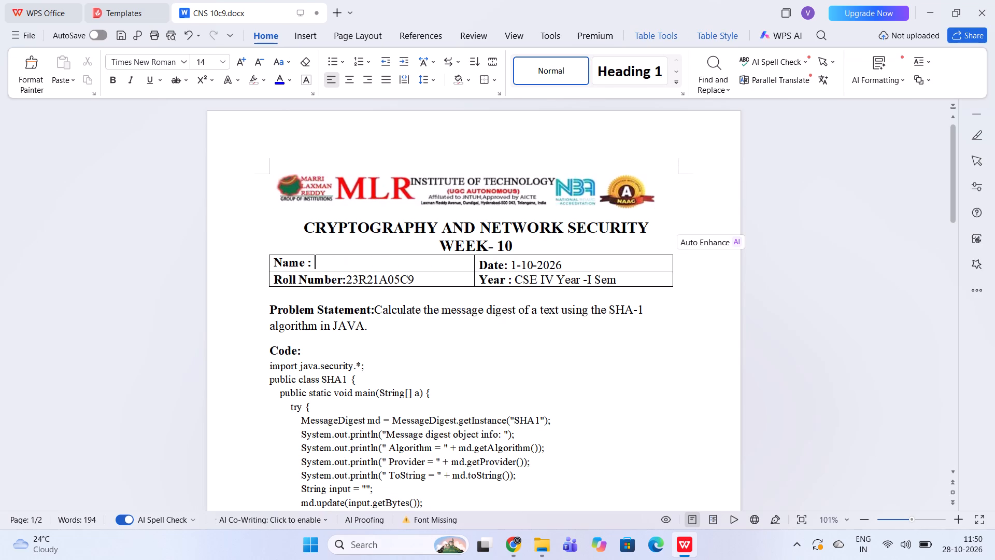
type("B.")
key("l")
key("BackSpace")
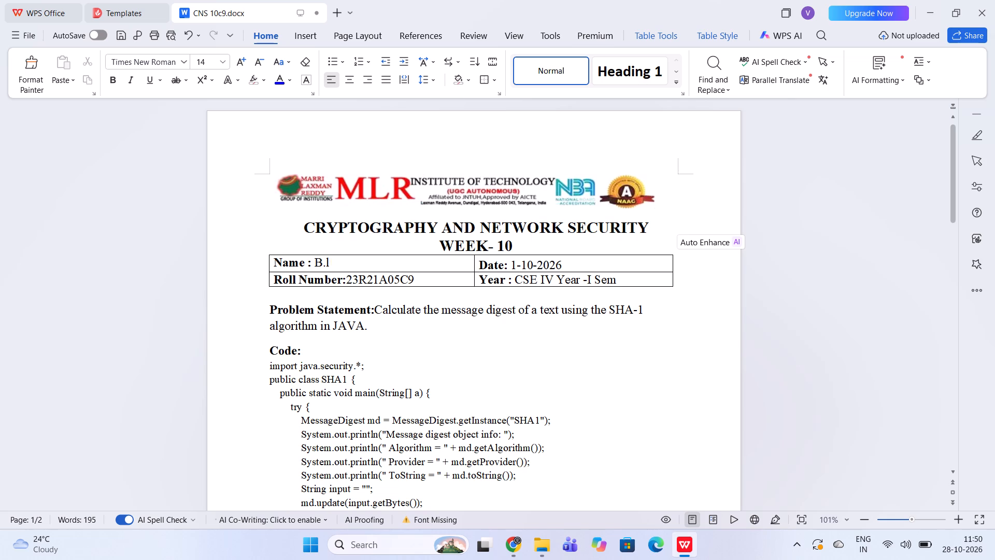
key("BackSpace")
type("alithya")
Change the last two characters of the roll number in the Week-10 header table to AA and save the document.
left_click(416, 277)
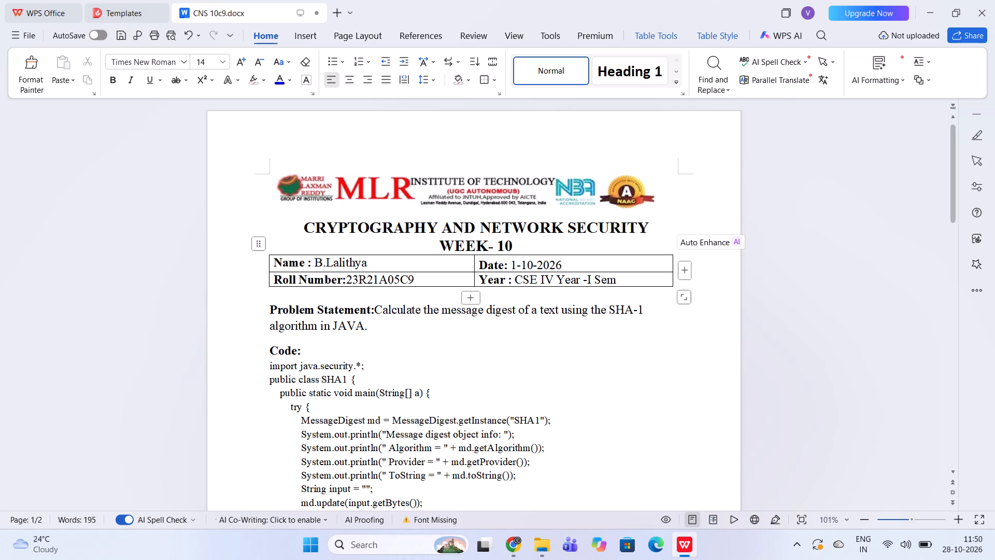
key("BackSpace")
key("BackSpace")
type("AA")
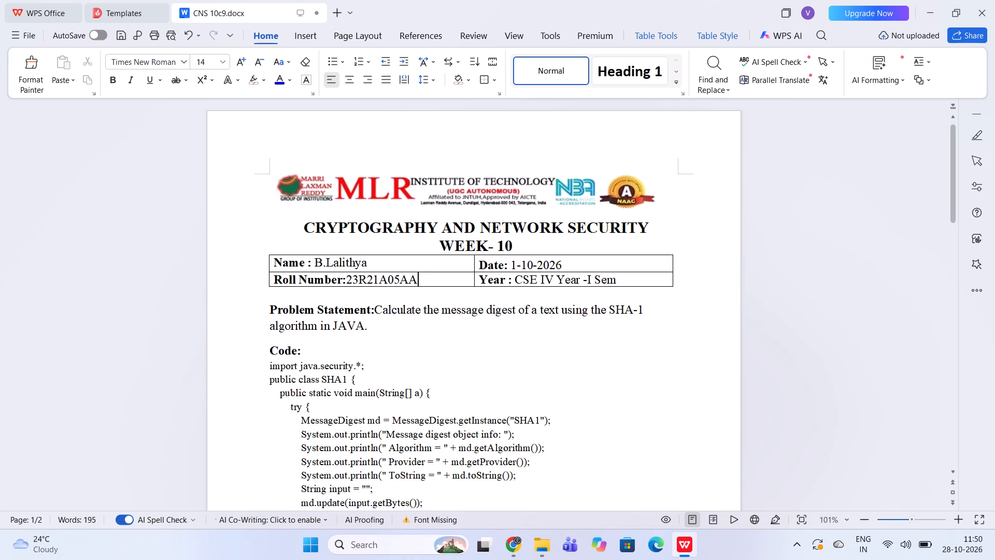
key("ctrl+s")
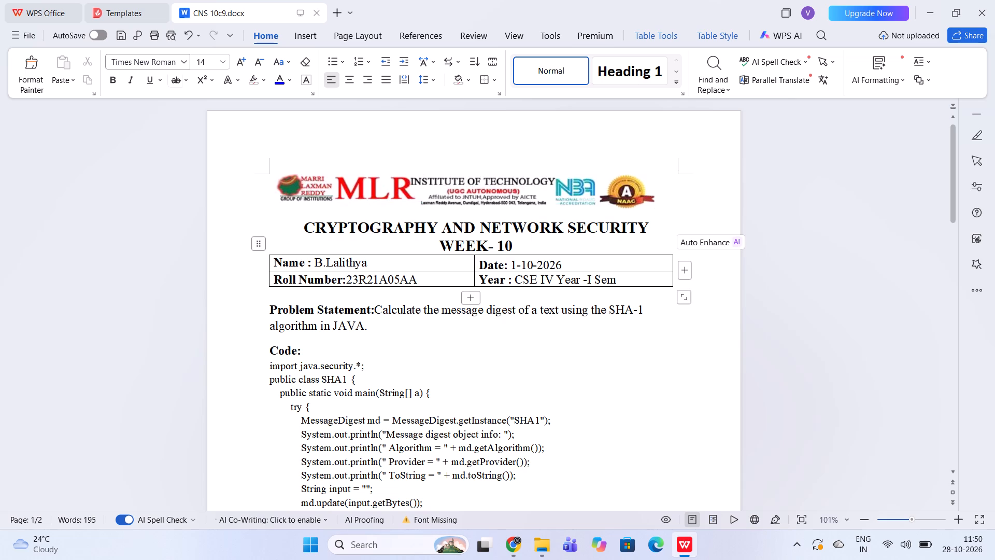
Save a copy of the Week-10 document in the Documents folder as AA W10 in Word format.
left_click(26, 32)
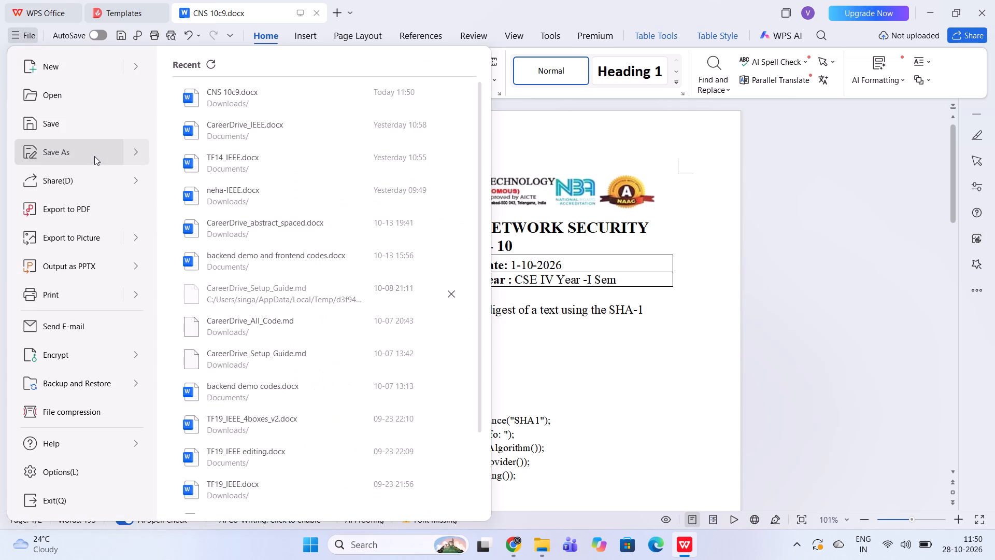
left_click(92, 158)
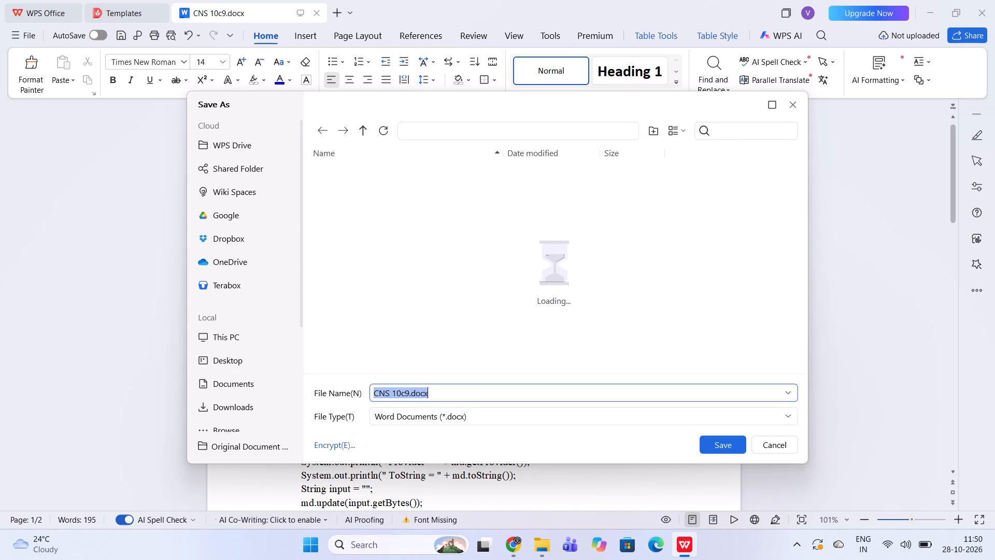
type("AA")
key("space")
type("W10")
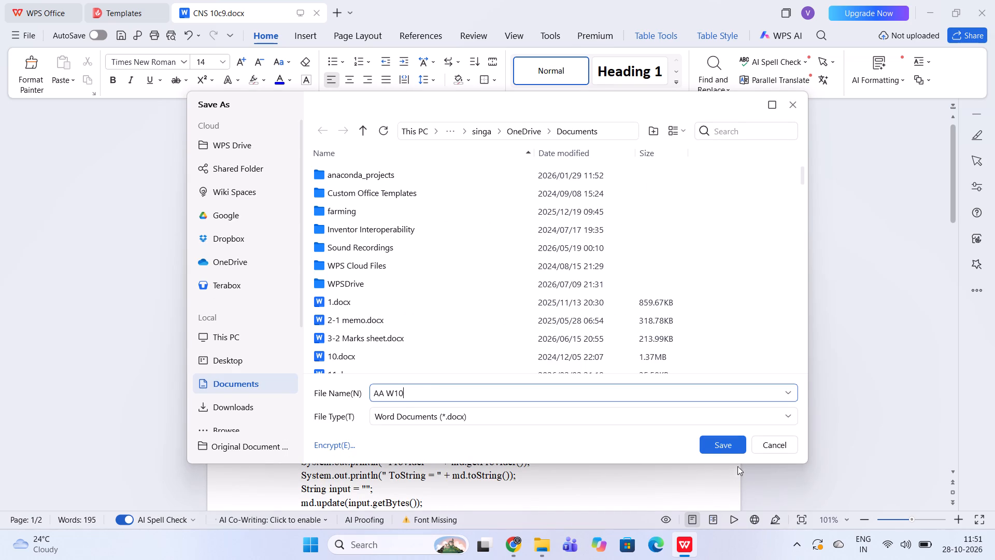
left_click(729, 437)
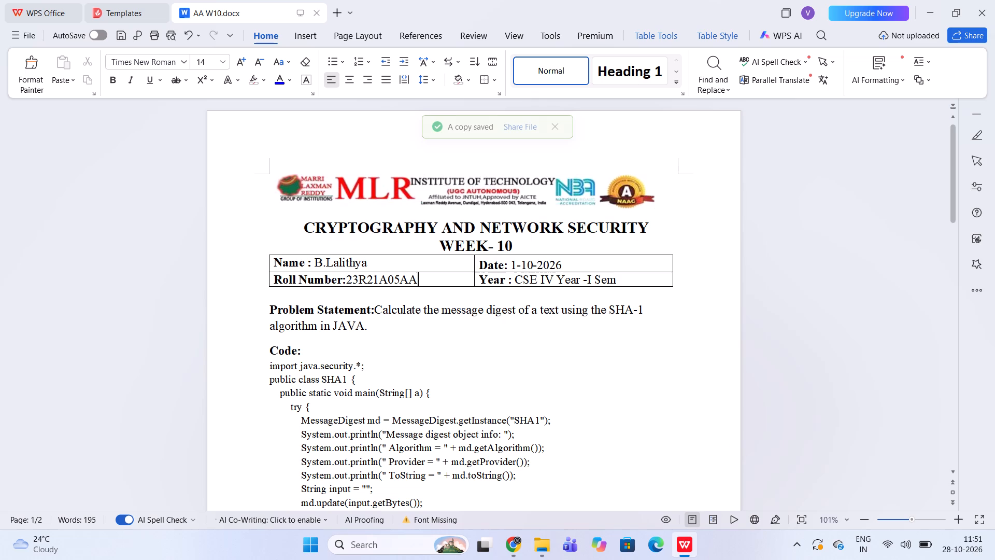
Return to the Downloads folder in File Explorer and open the CNS 11c9 Word document.
left_click(925, 9)
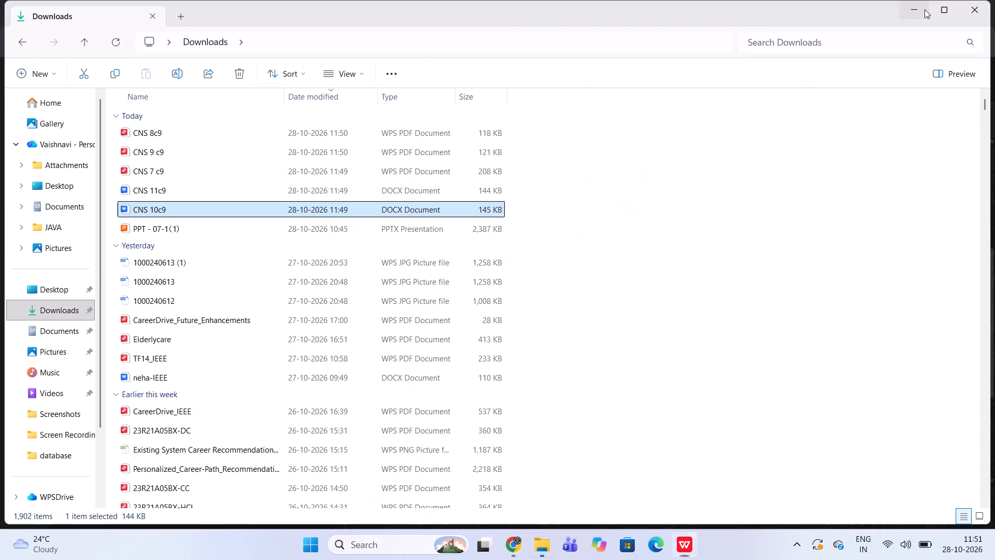
double_click(192, 194)
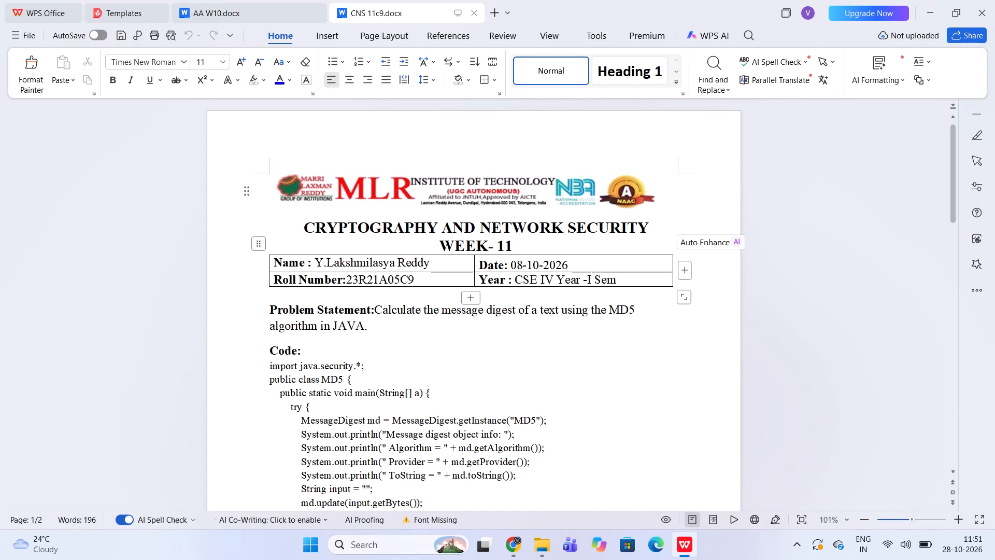
Replace the student name in the Week-11 header table with the new student's initial and name.
left_click(432, 259)
key("BackSpace")
key("BackSpace")
key("BackSpace")
key("BackSpace")
key("BackSpace")
key("BackSpace")
key("BackSpace")
key("BackSpace")
key("BackSpace")
key("BackSpace")
key("BackSpace")
key("BackSpace")
key("BackSpace")
key("BackSpace")
key("BackSpace")
key("BackSpace")
key("BackSpace")
key("BackSpace")
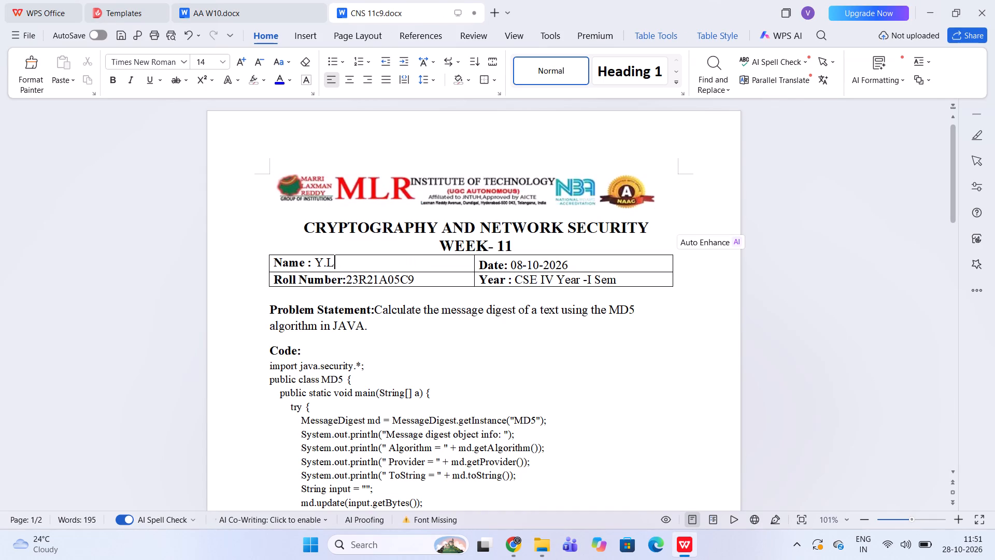
key("BackSpace")
key("BackSpace")
key("BackSpace")
key("space")
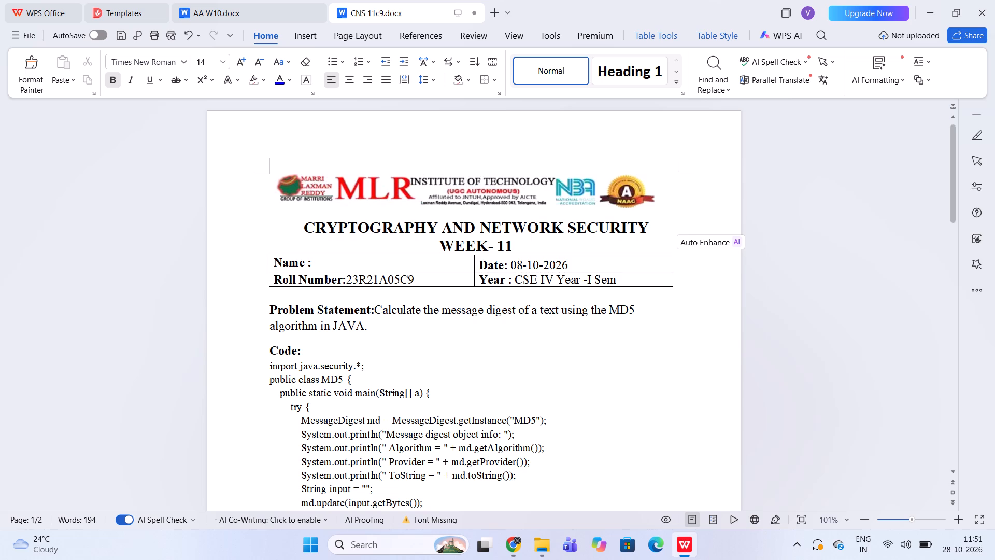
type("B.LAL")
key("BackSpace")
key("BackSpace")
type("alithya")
Remove the bold formatting from the new student name in the Week-11 header table.
left_click_drag(377, 264, 319, 270)
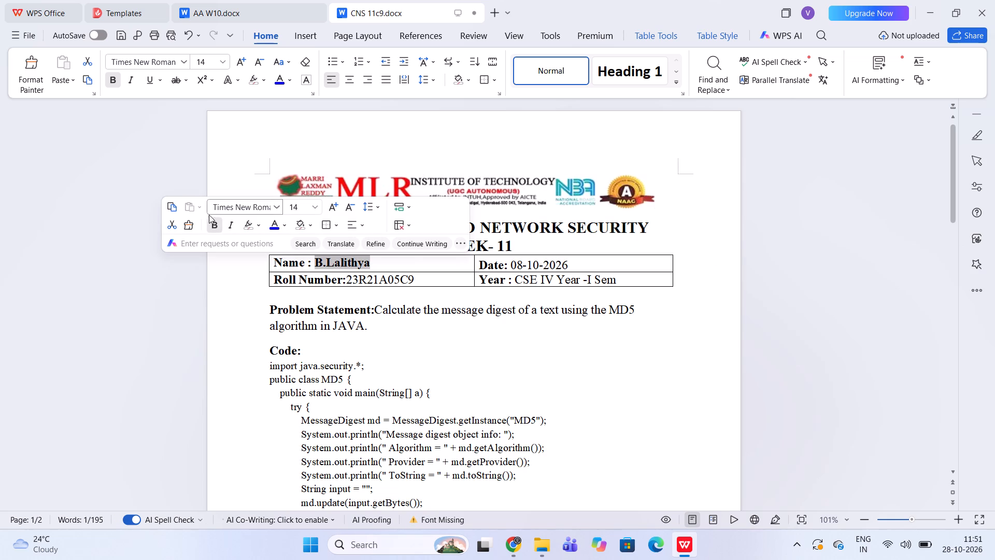
left_click(215, 221)
Change the last two characters of the roll number in the Week-11 header table to AA and save the document.
left_click(424, 278)
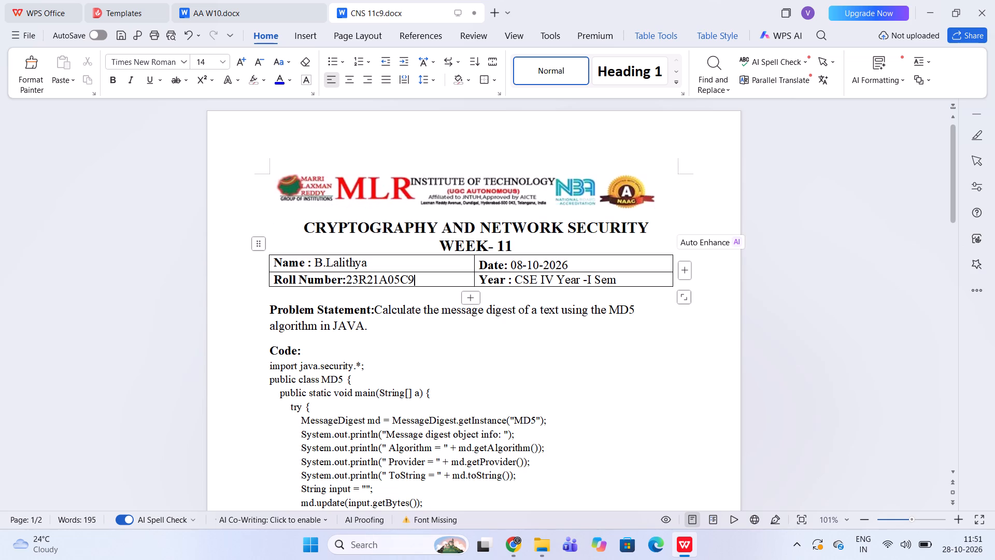
key("BackSpace")
key("BackSpace")
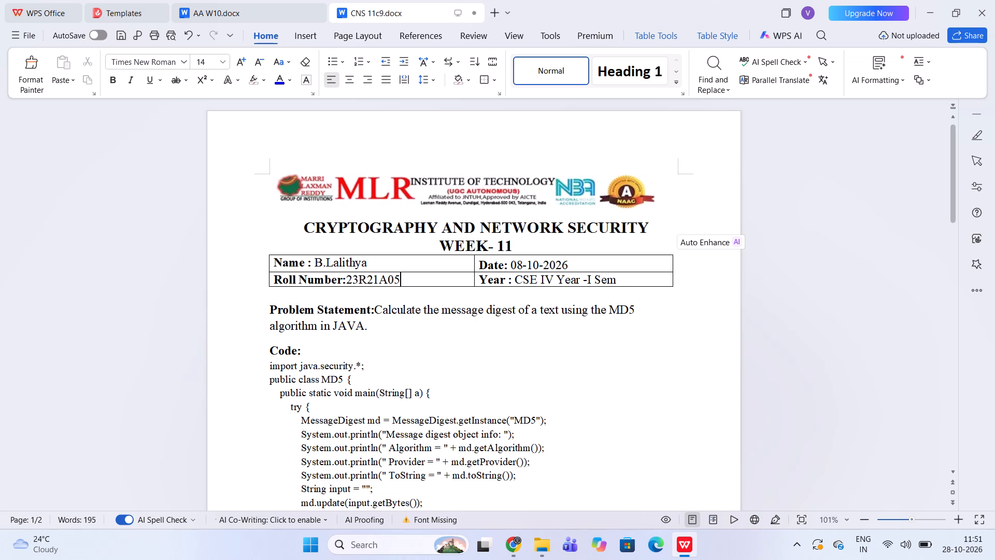
type("AA")
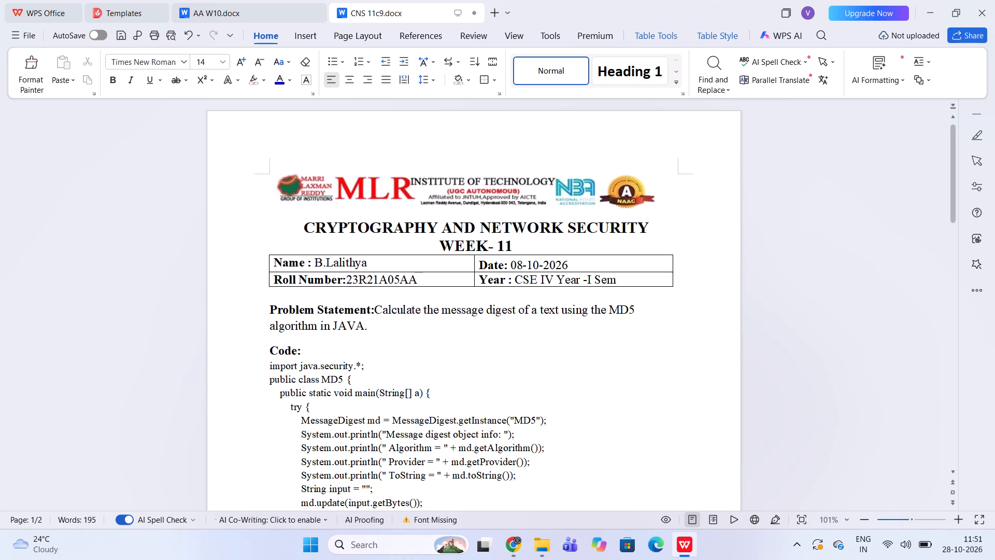
key("ctrl+s")
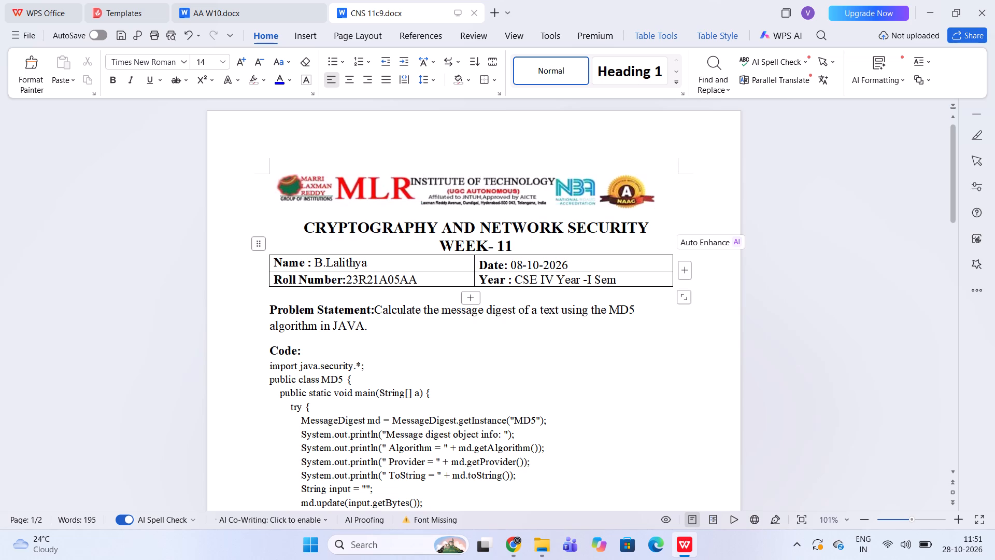
Save a copy of the Week-11 document in the Documents folder as AA W11 in Word format.
left_click(33, 37)
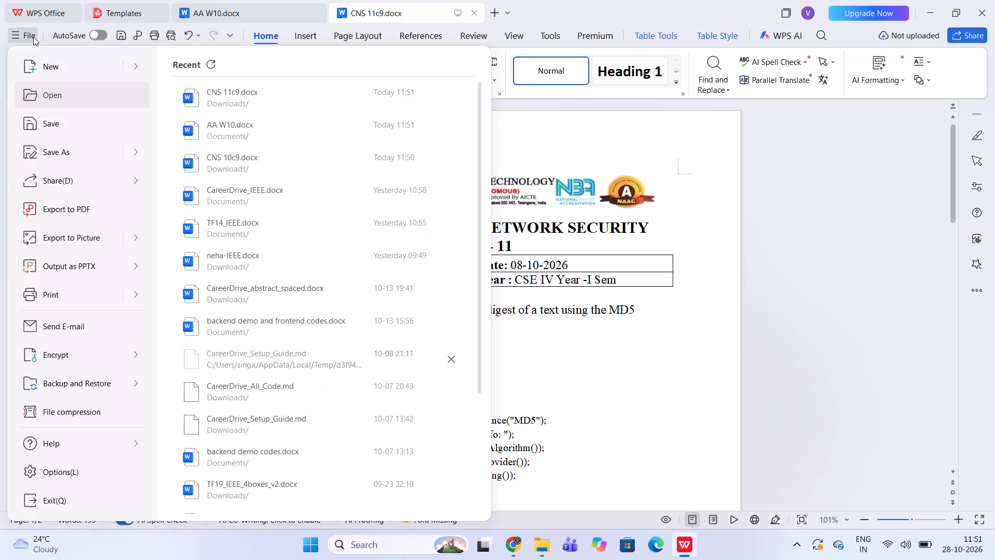
left_click(88, 148)
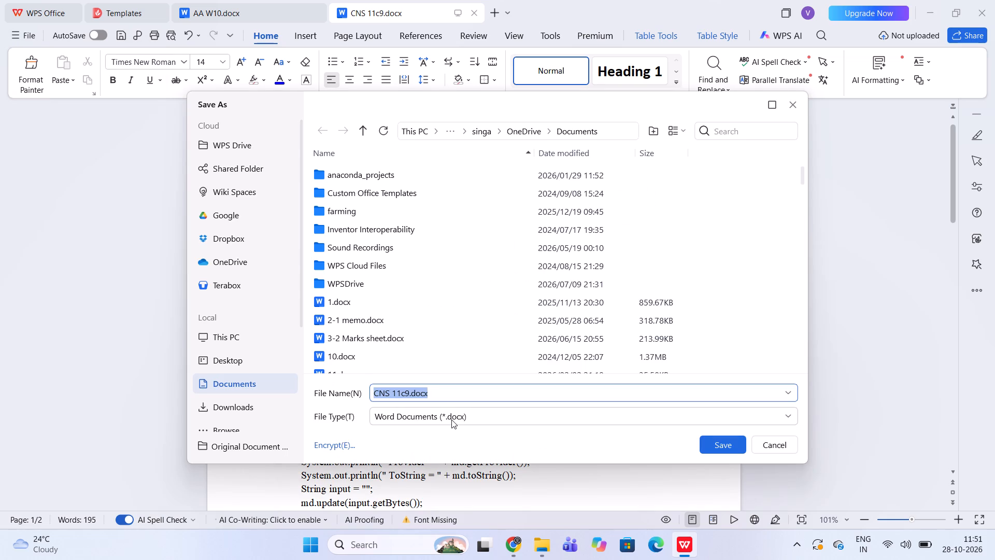
type("AA W10")
key("BackSpace")
key("1")
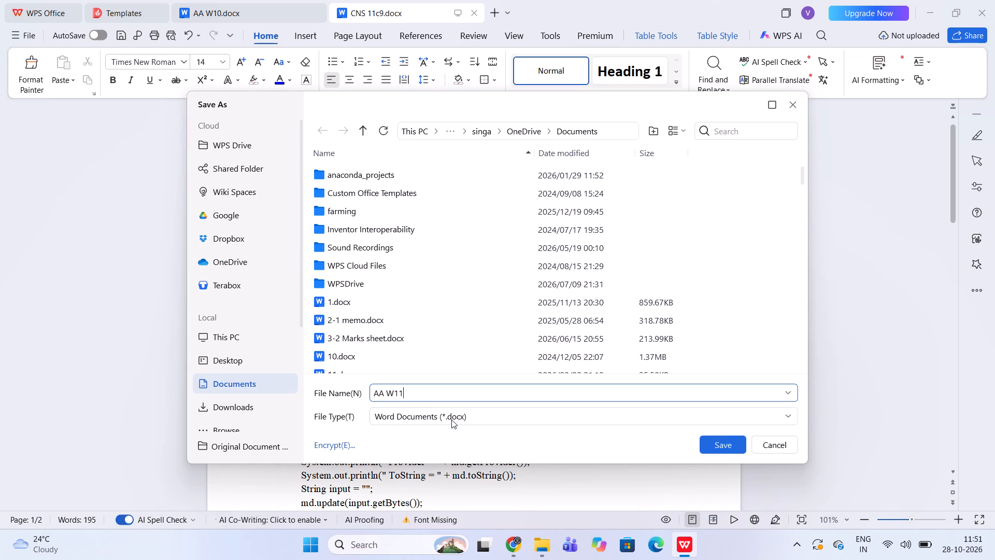
left_click(719, 442)
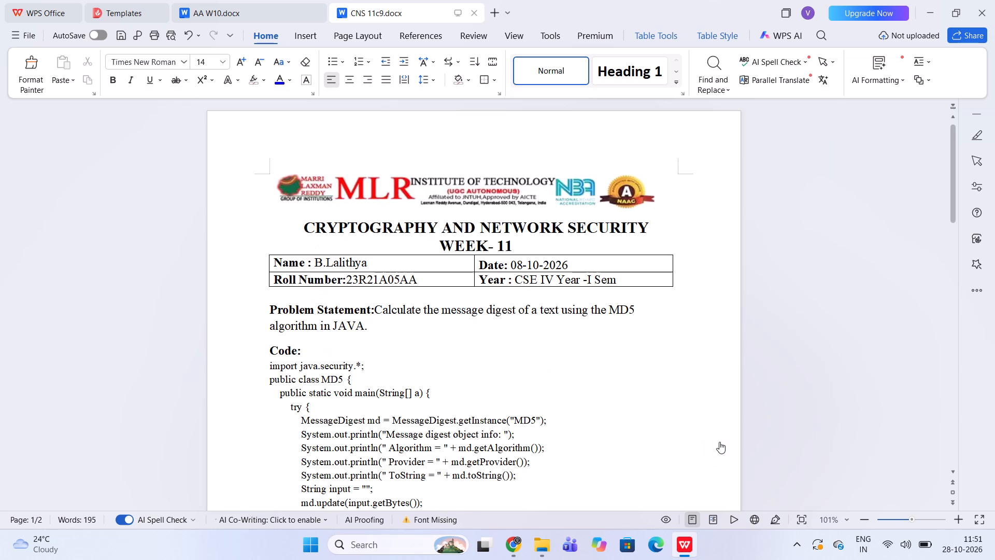
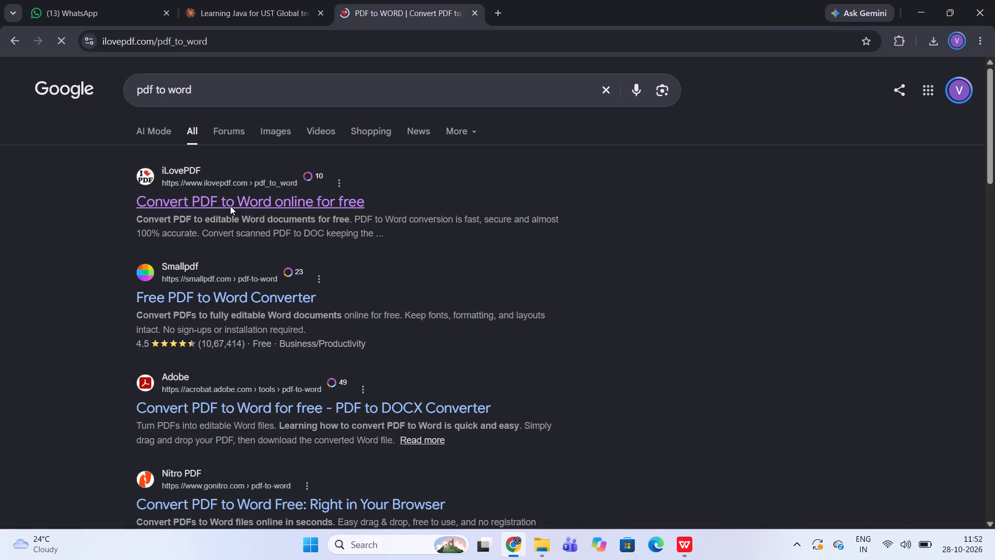
Convert the CNS 7 c9 PDF from Downloads to Word with the iLovePDF converter and download the converted document.
left_click(425, 232)
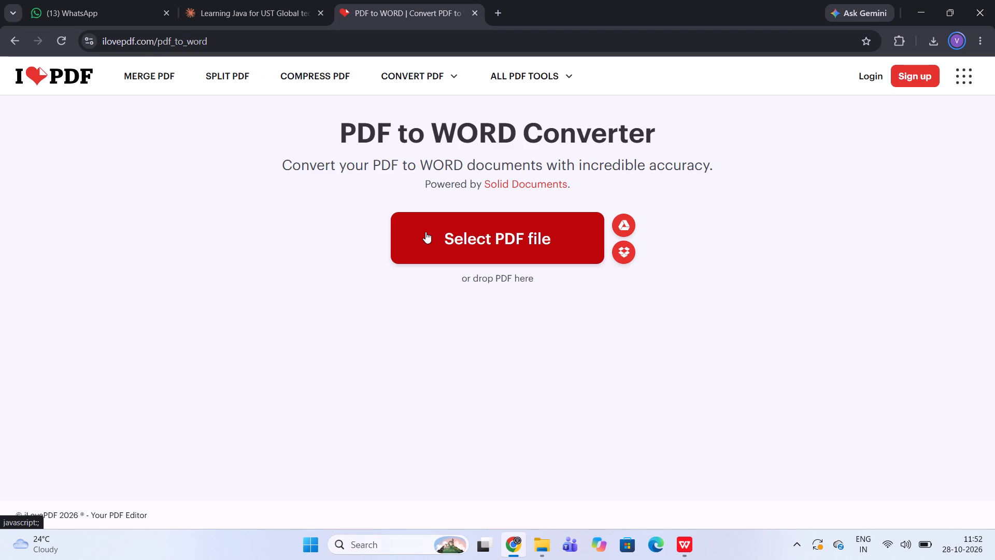
left_click(459, 232)
left_click(66, 190)
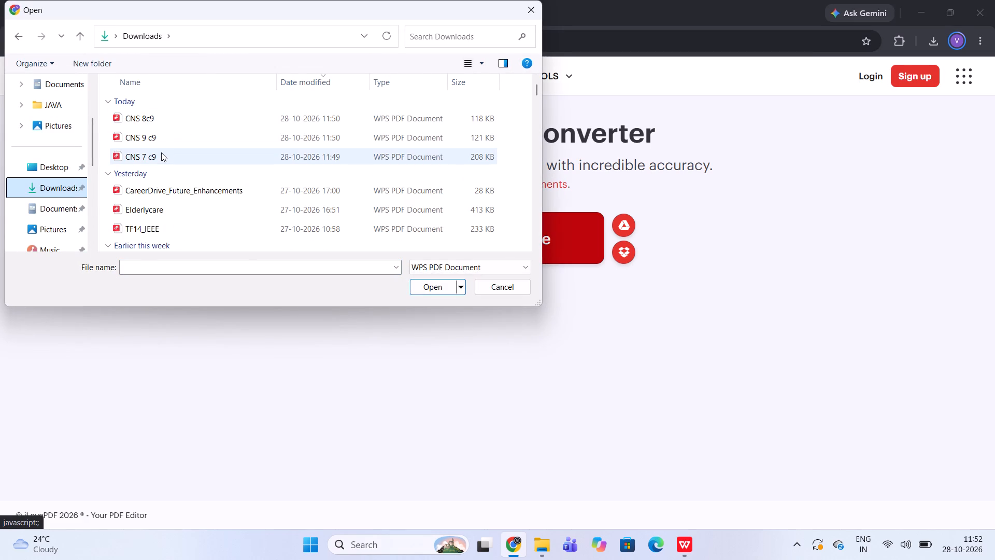
double_click(161, 152)
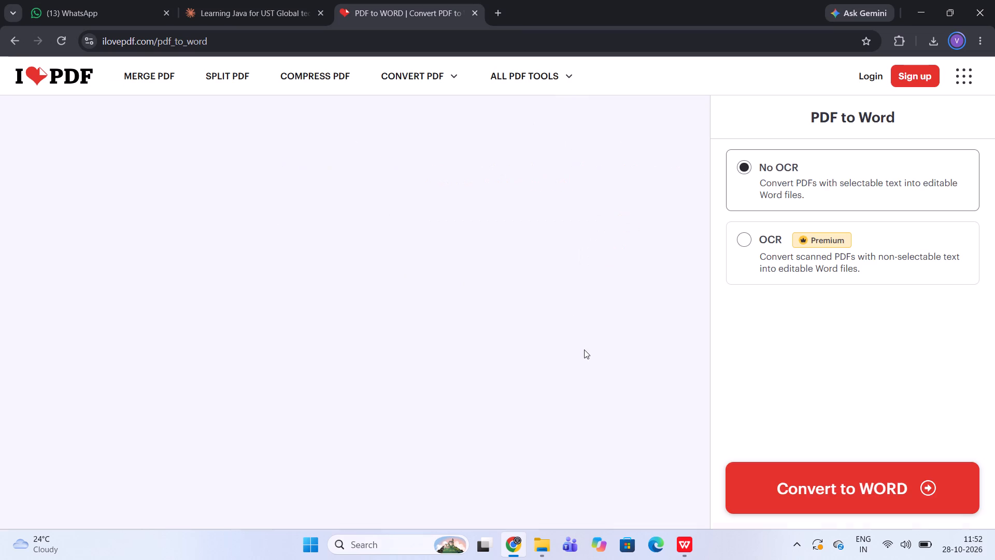
left_click(843, 489)
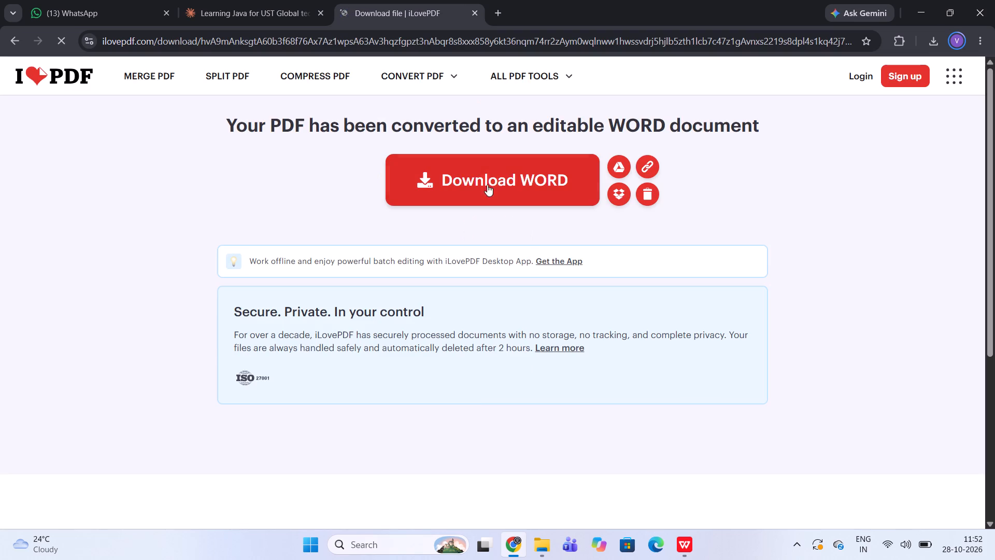
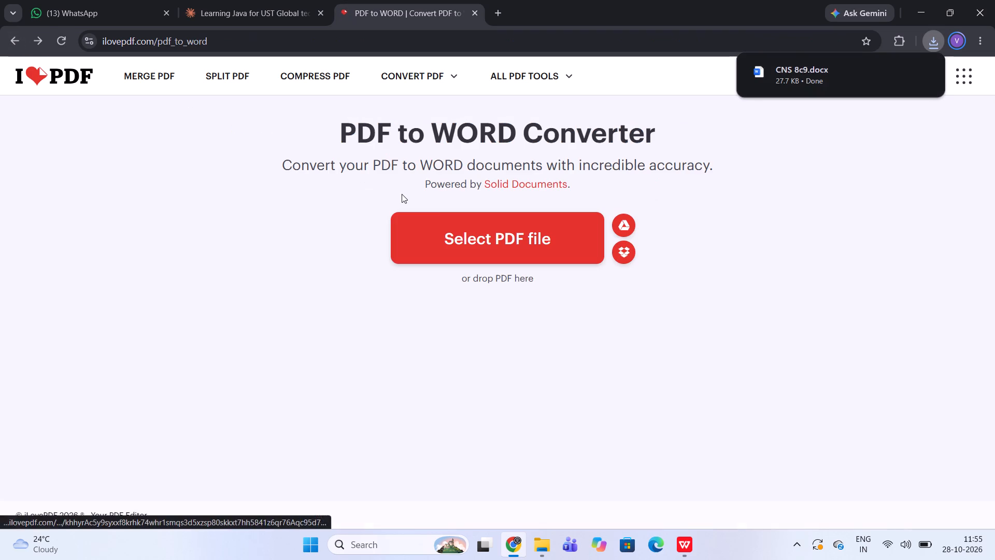
left_click(459, 221)
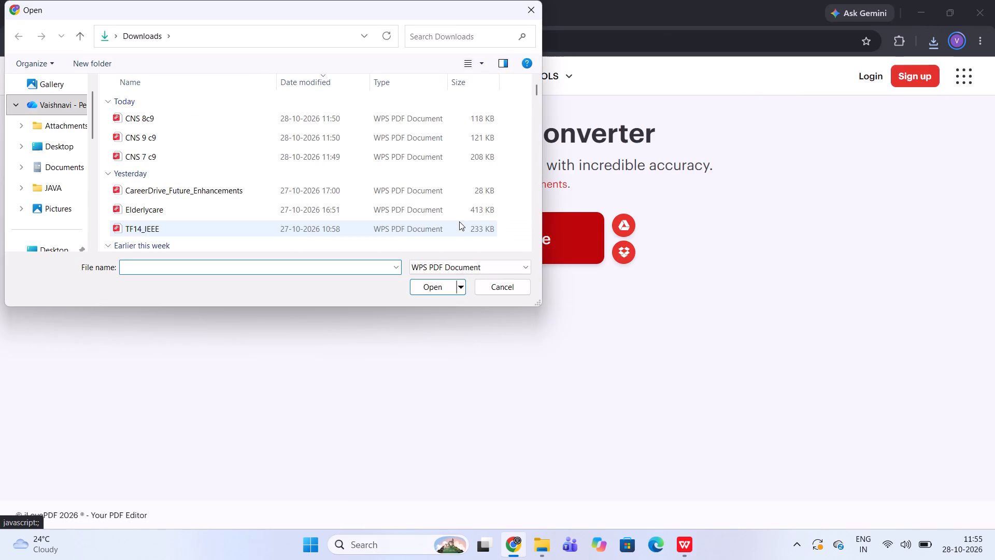
double_click(289, 137)
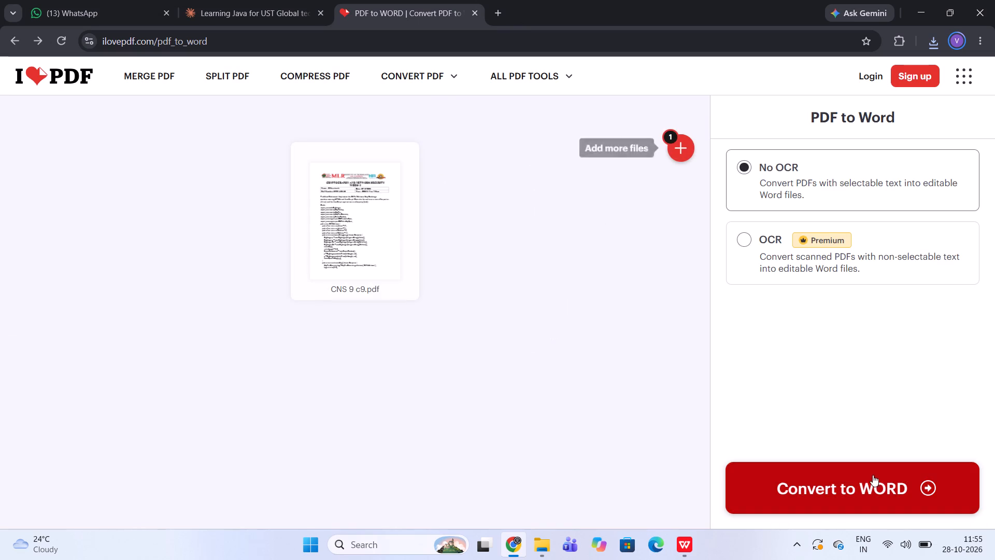
left_click(874, 477)
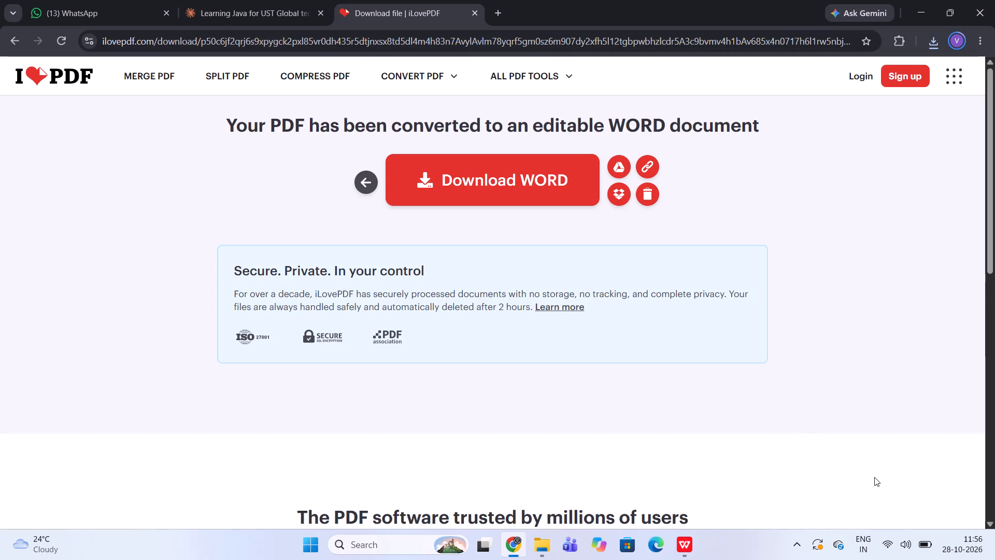
left_click(571, 179)
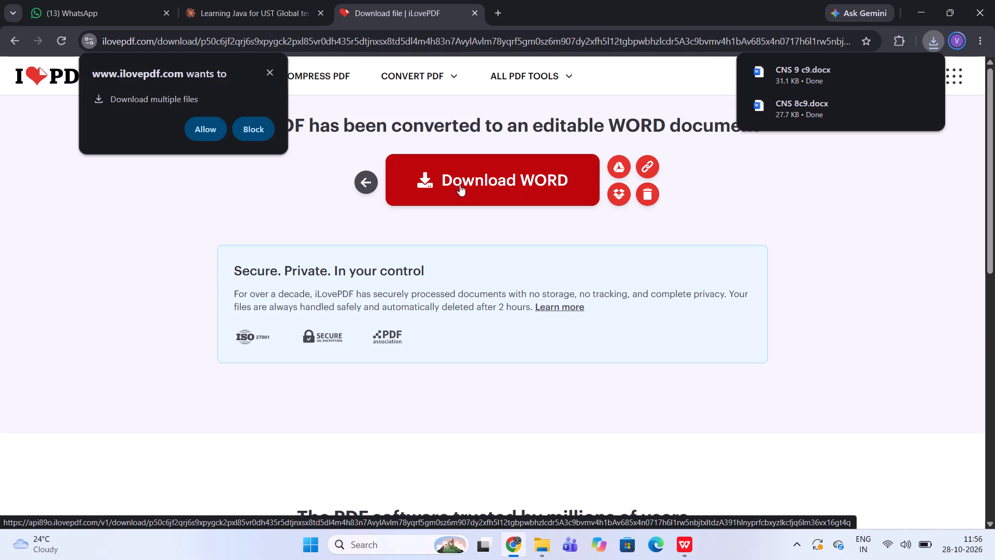
Switch to the Downloads folder, refresh its listing, and open the CNS 7 c9 Word document in WPS Office.
left_click(540, 552)
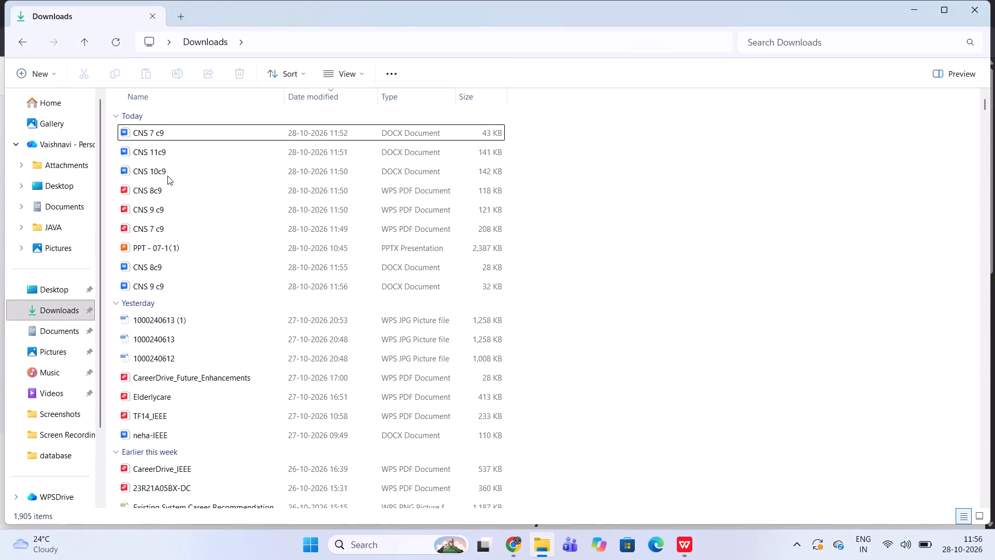
left_click(109, 41)
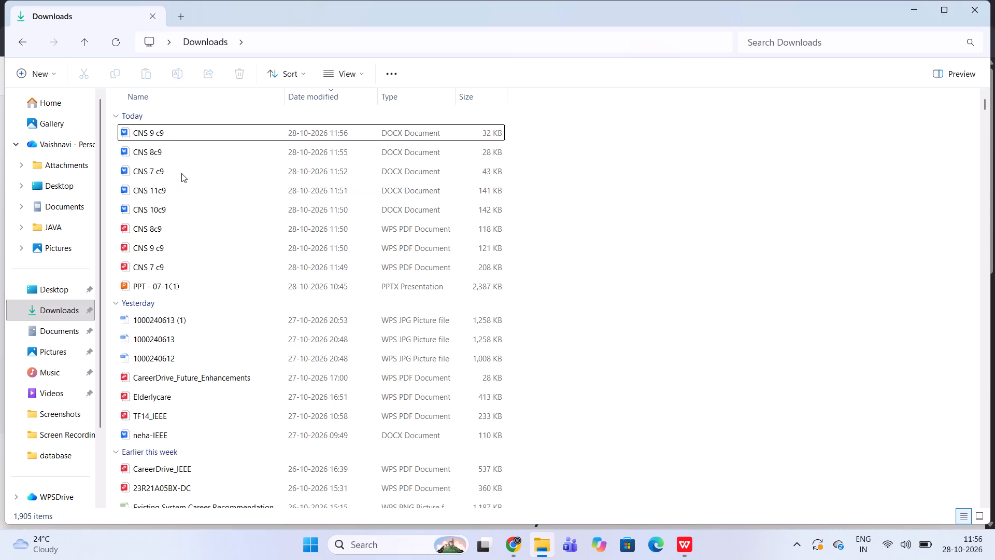
double_click(180, 174)
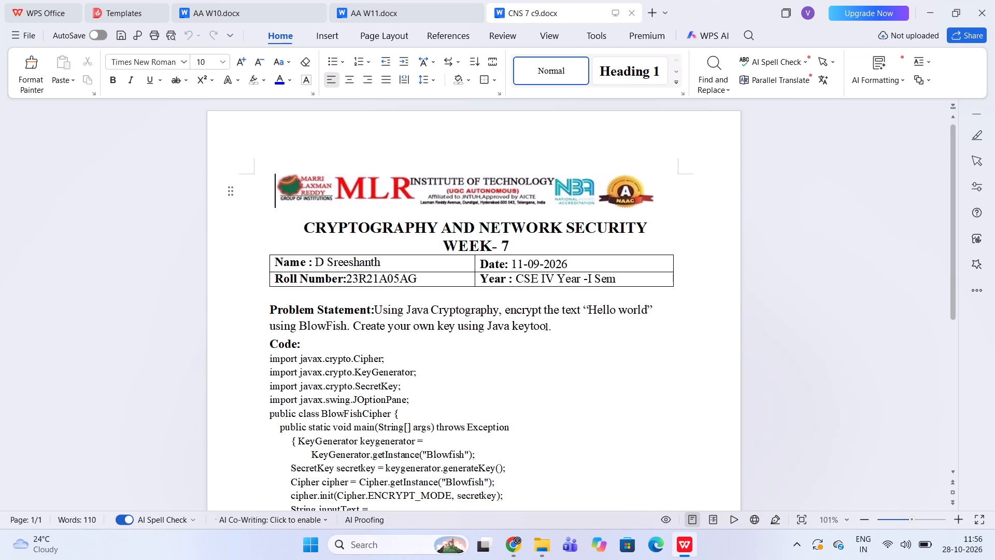
Replace the student name in the Week 7 header table with the other student's name in non-bold text.
left_click(408, 262)
key("BackSpace")
key("BackSpace")
key("BackSpace")
key("BackSpace")
key("BackSpace")
key("BackSpace")
key("BackSpace")
key("BackSpace")
key("BackSpace")
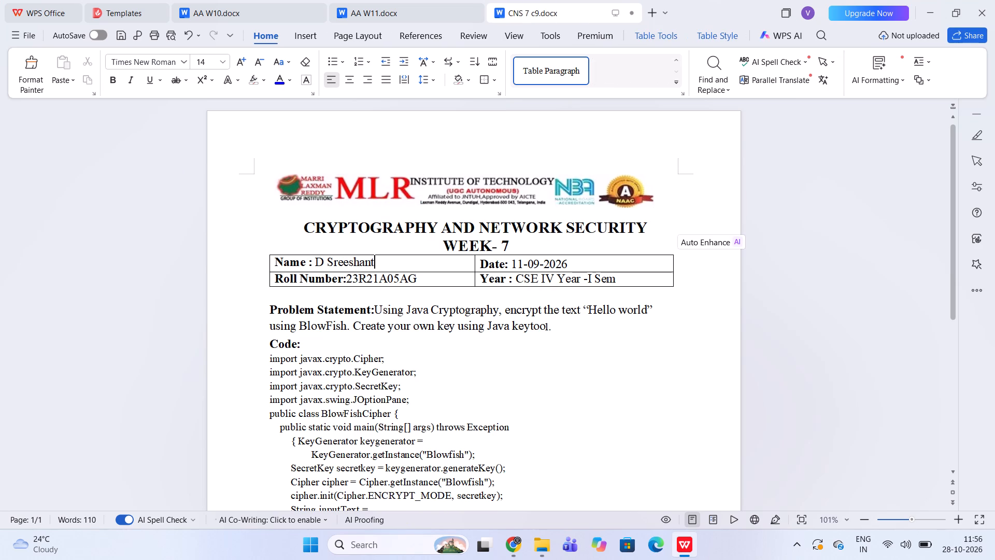
key("BackSpace")
key("BackSpace")
key("BackSpace")
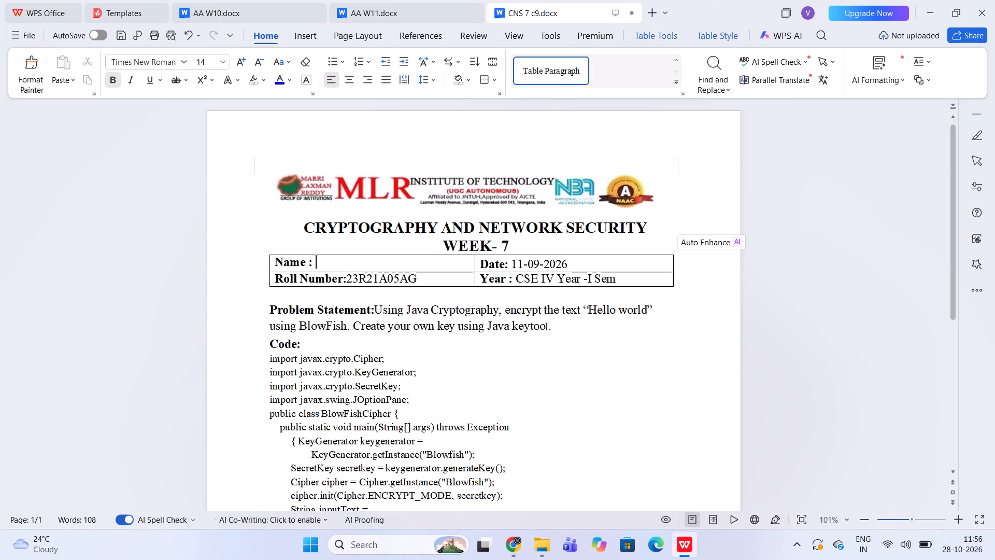
type("B.")
type("la")
key("BackSpace")
key("BackSpace")
key("BackSpace")
key("BackSpace")
left_click(117, 77)
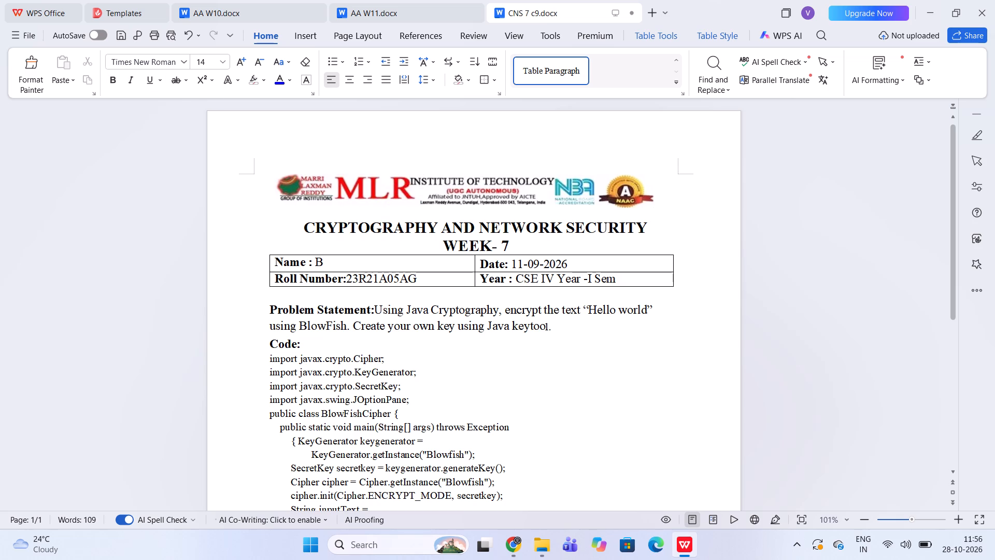
key("period")
Change the last two characters of the roll number in the header table to AA.
left_click(420, 283)
key("BackSpace")
key("BackSpace")
Save the edited Week 7 document as a copy named AA W7 in Documents, in Word format.
left_click(14, 37)
left_click(88, 141)
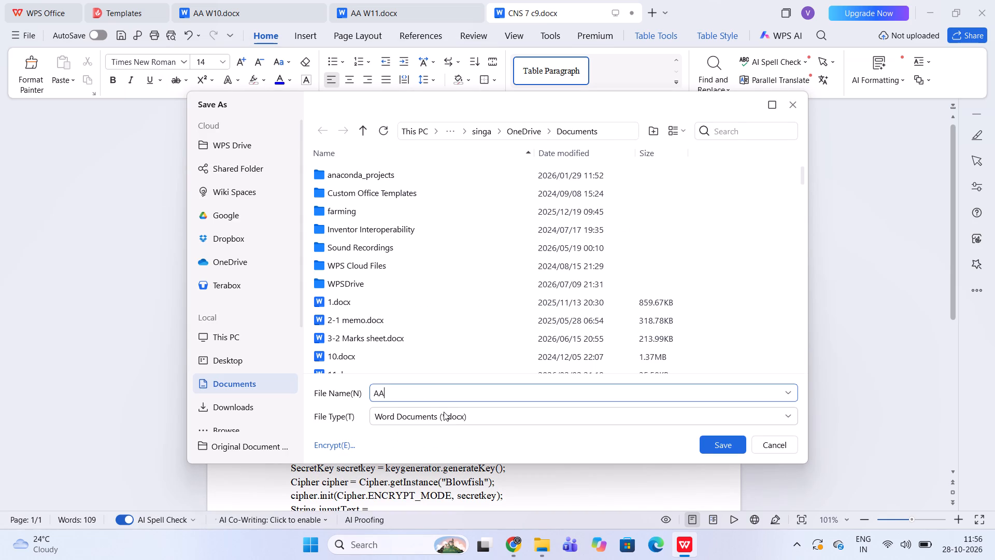
key("space")
key("w")
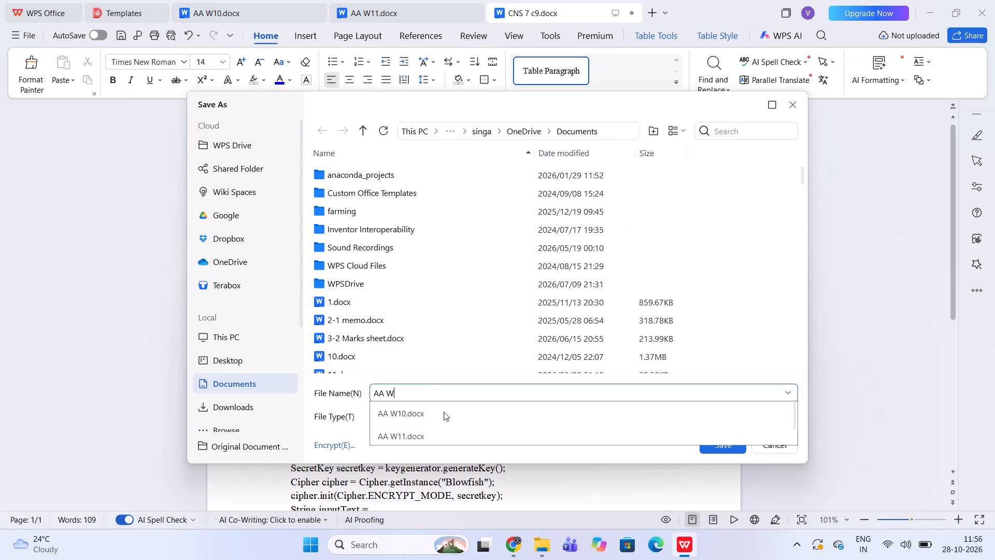
key("7")
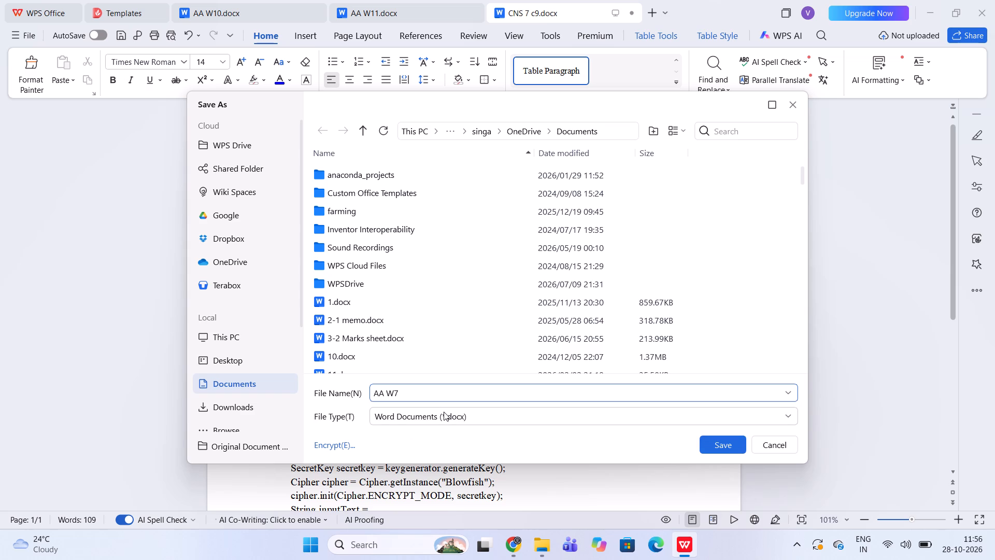
key("Return")
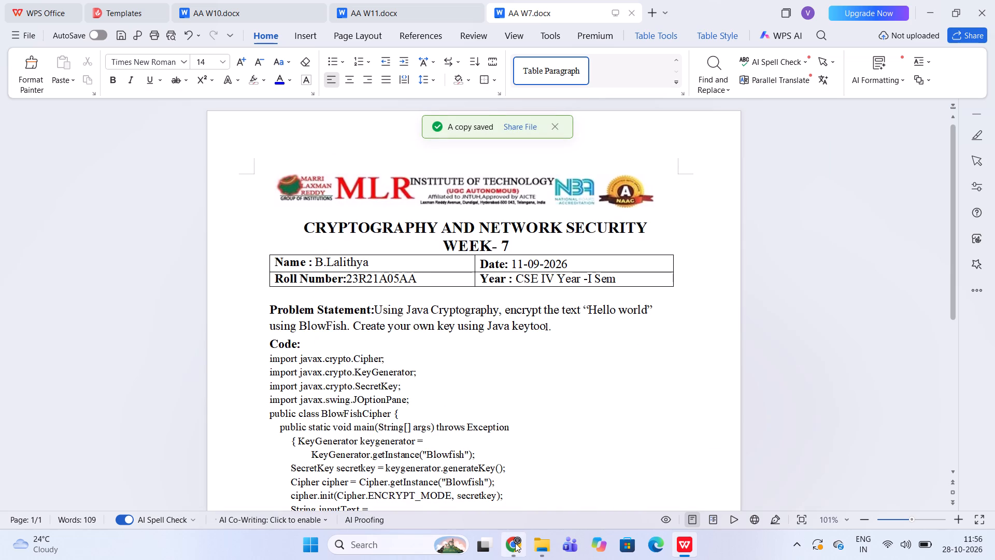
Switch to the Downloads folder and open the CNS 8c9 Word document.
left_click(515, 543)
left_click(515, 543)
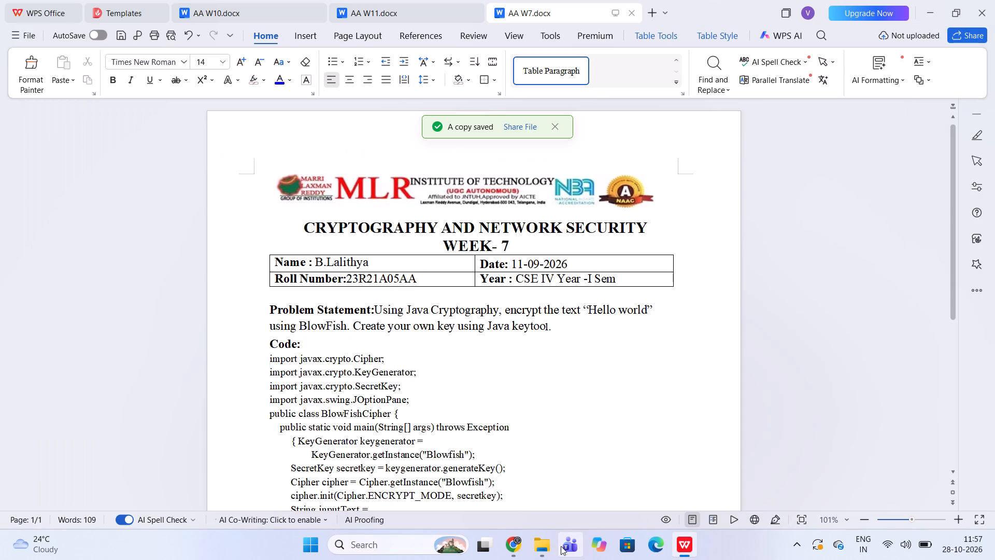
left_click(548, 550)
double_click(184, 153)
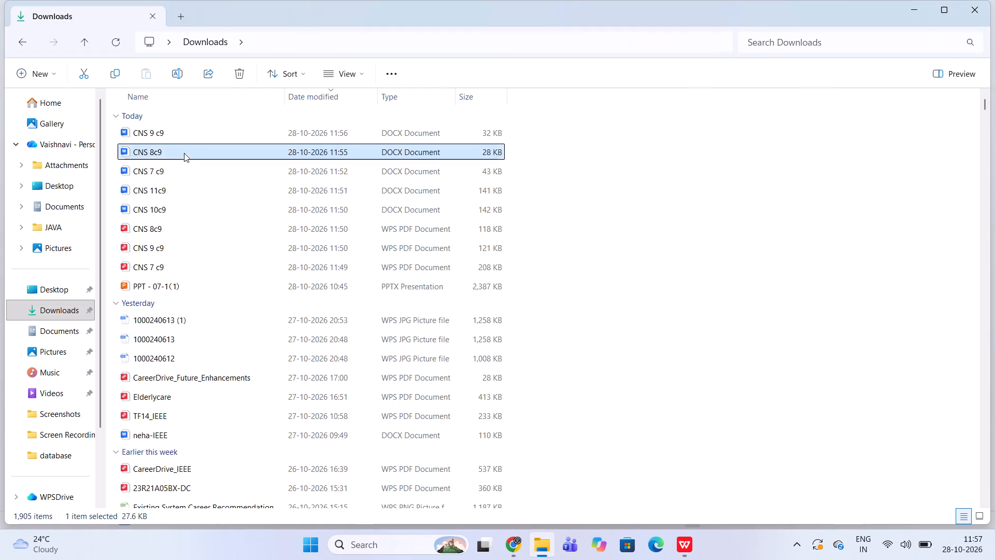
Replace the student name in the Week 8 header table with the other student's name in non-bold text.
left_click(383, 263)
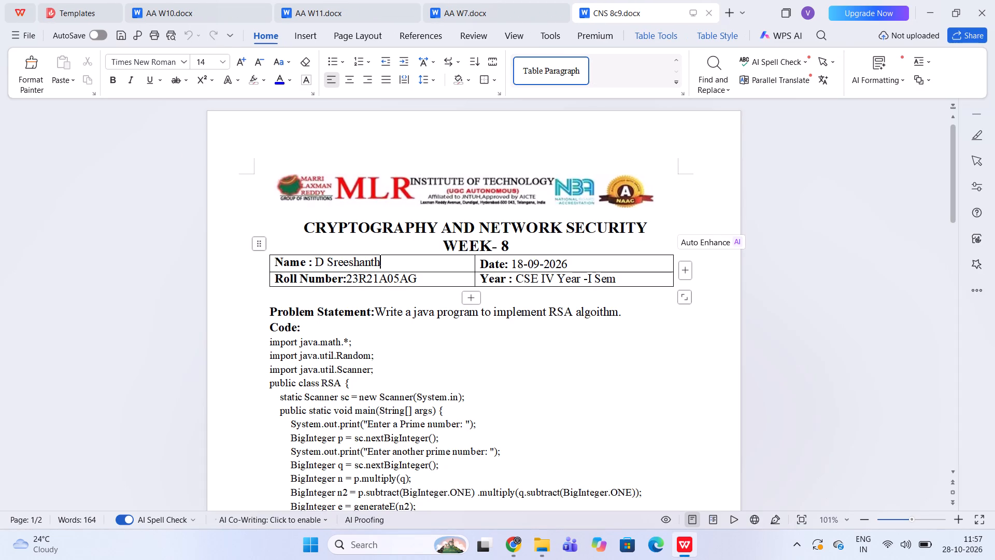
key("Left")
key("Left")
key("Left")
key("Left")
key("Left")
key("Left")
key("Left")
key("Left")
key("Left")
key("Left")
key("Left")
key("BackSpace")
key("b")
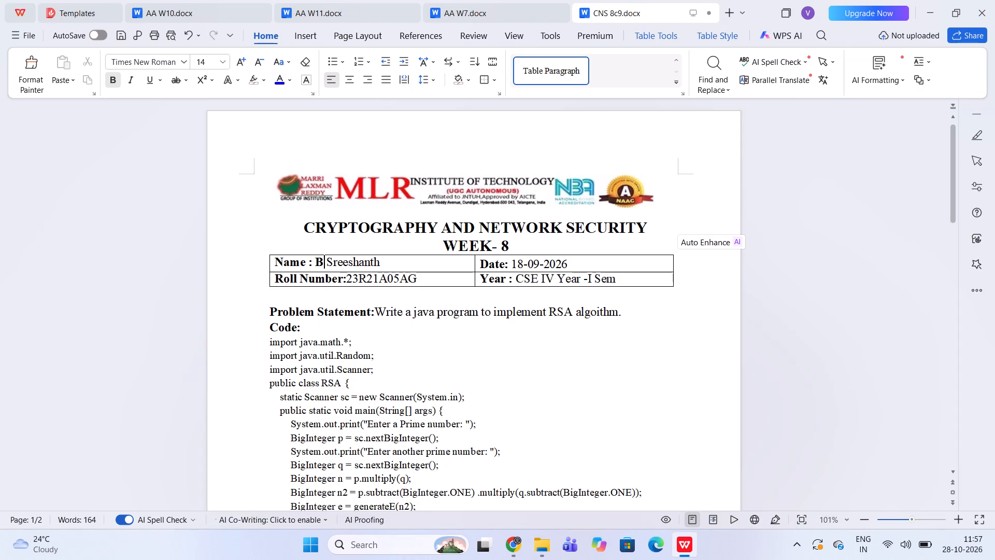
key("Right")
key("Right")
key("Right")
key("Right")
key("Right")
key("Right")
key("Right")
key("Right")
key("Right")
key("Right")
key("Right")
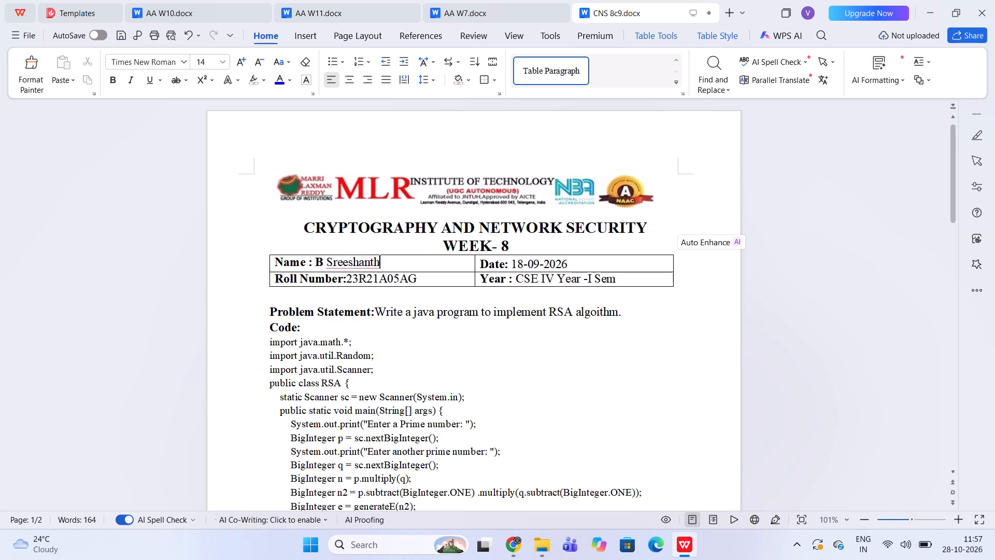
key("BackSpace")
key("BackSpace")
key("BackSpace")
key("BackSpace")
key("BackSpace")
key("BackSpace")
key("BackSpace")
key("BackSpace")
key("BackSpace")
key("BackSpace")
key("BackSpace")
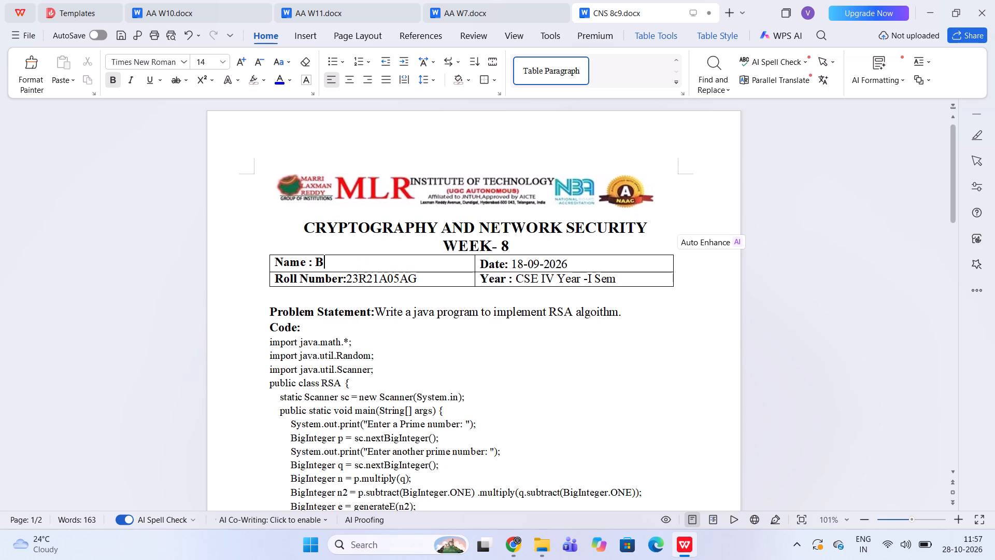
type(".LA")
key("BackSpace")
left_click_drag(379, 262, 317, 264)
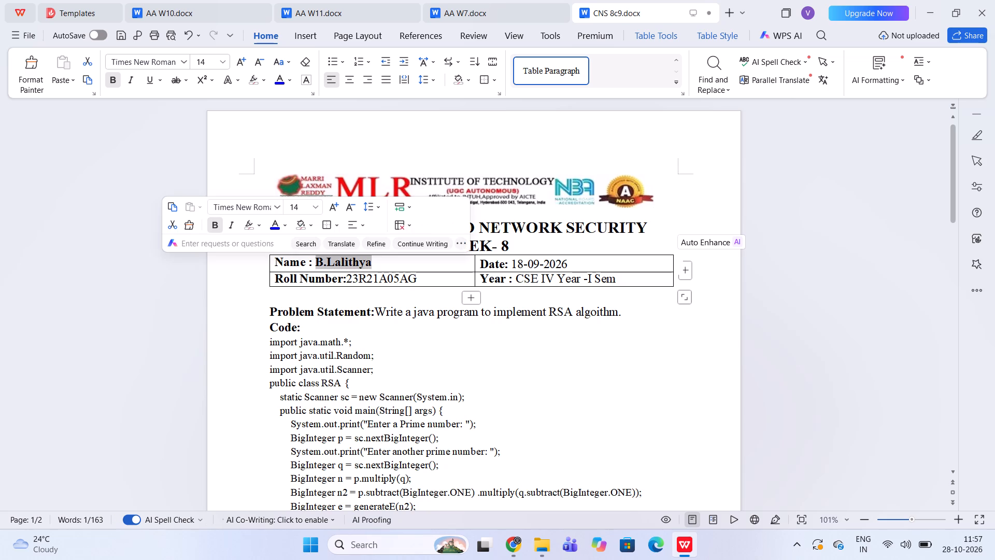
left_click(219, 223)
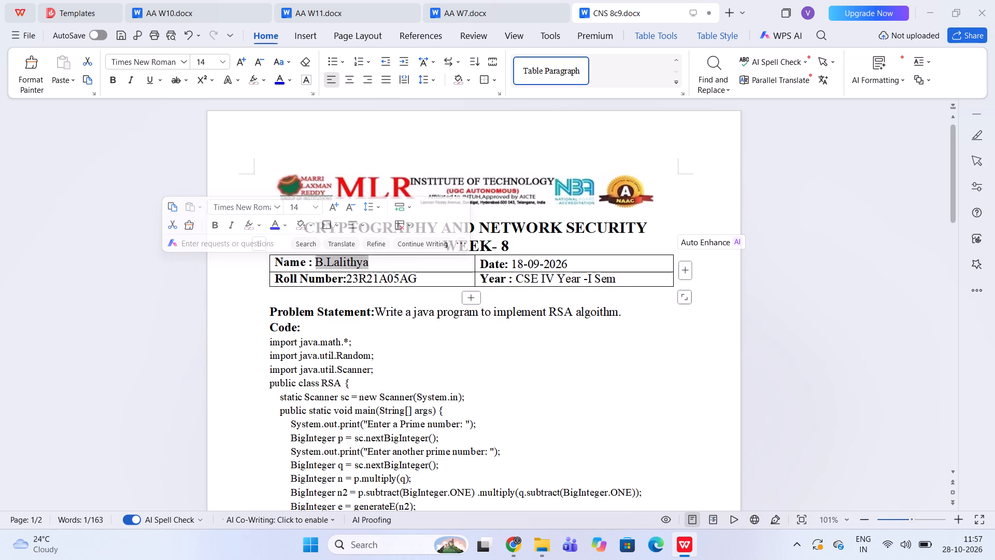
Change the last character of the roll number in the Week 8 header table to A.
left_click(438, 283)
key("BackSpace")
key("a")
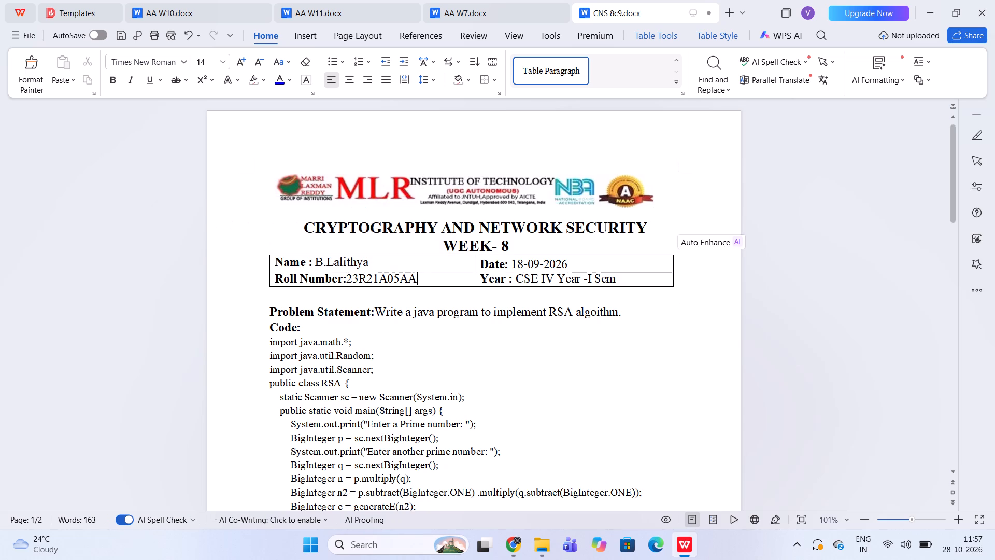
Save the edited Week 8 document as a copy named AA W8 in Documents, in Word format.
left_click(21, 36)
left_click(89, 157)
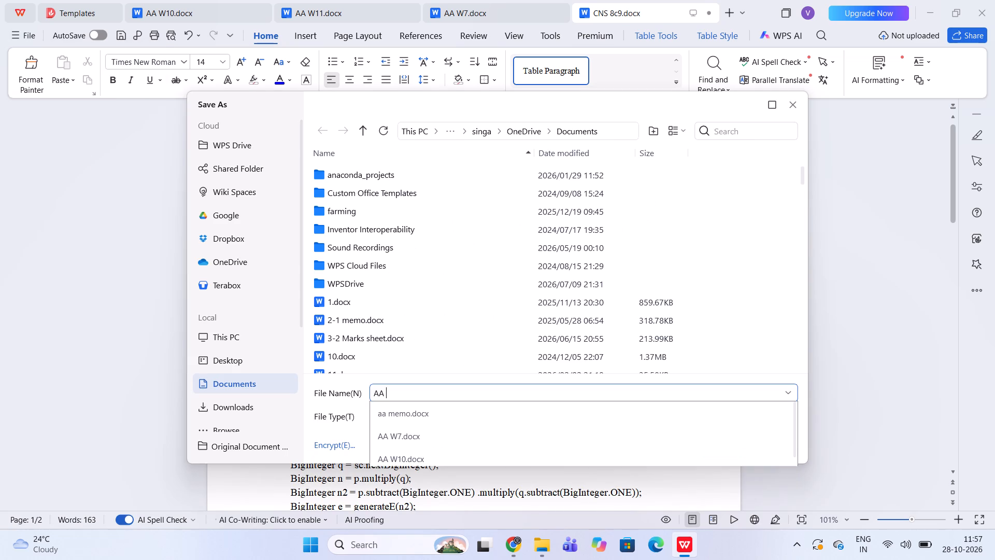
key("8")
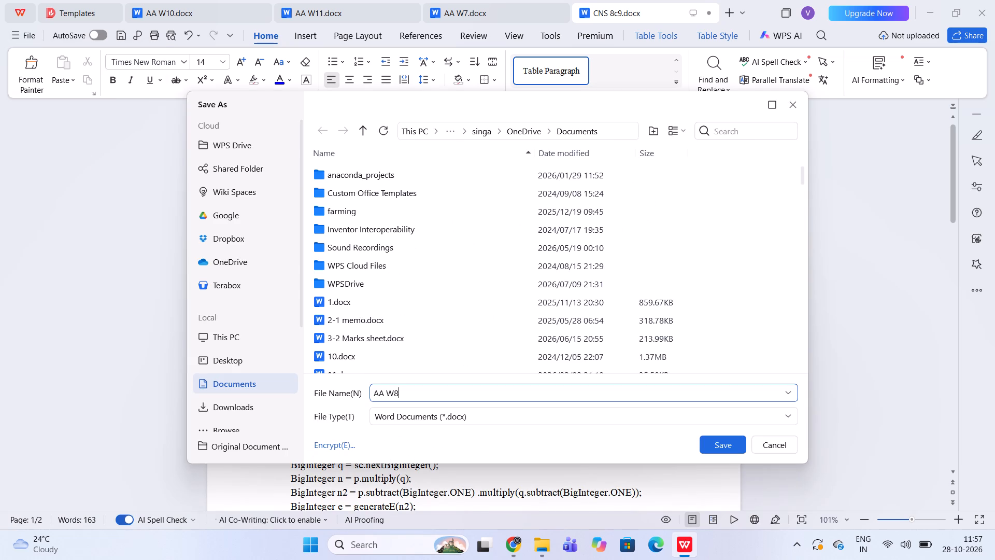
left_click(712, 437)
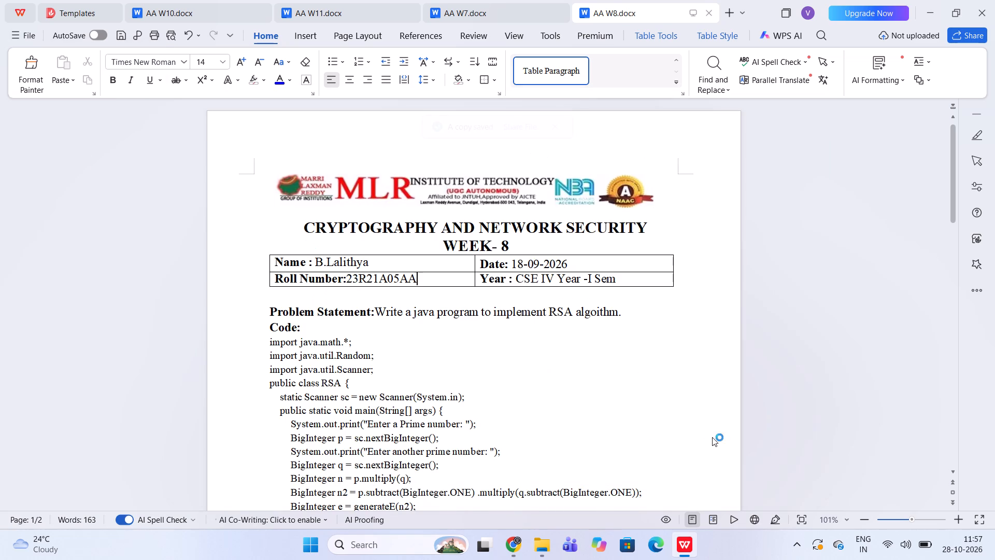
Switch to the Downloads folder and open the CNS 9 c9 Word document.
left_click(550, 545)
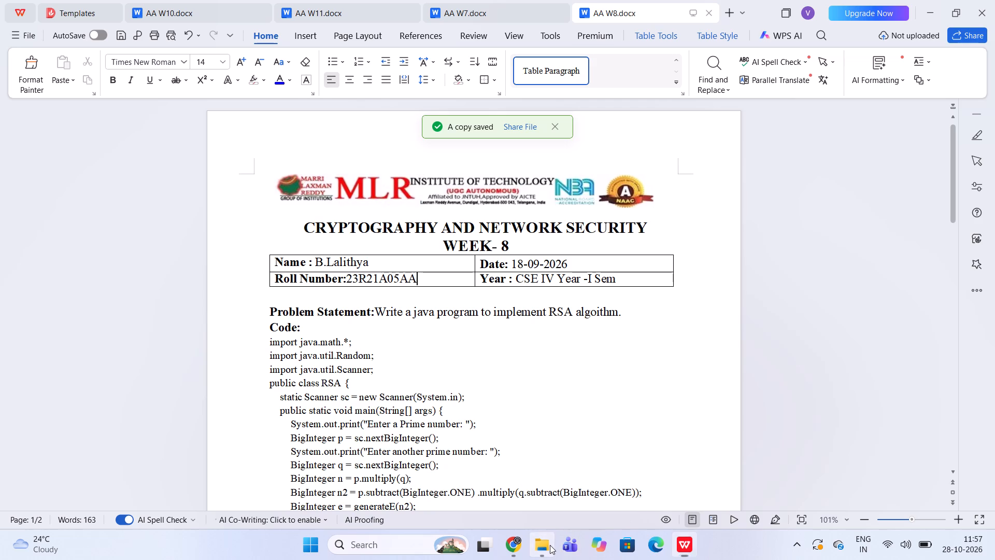
double_click(194, 132)
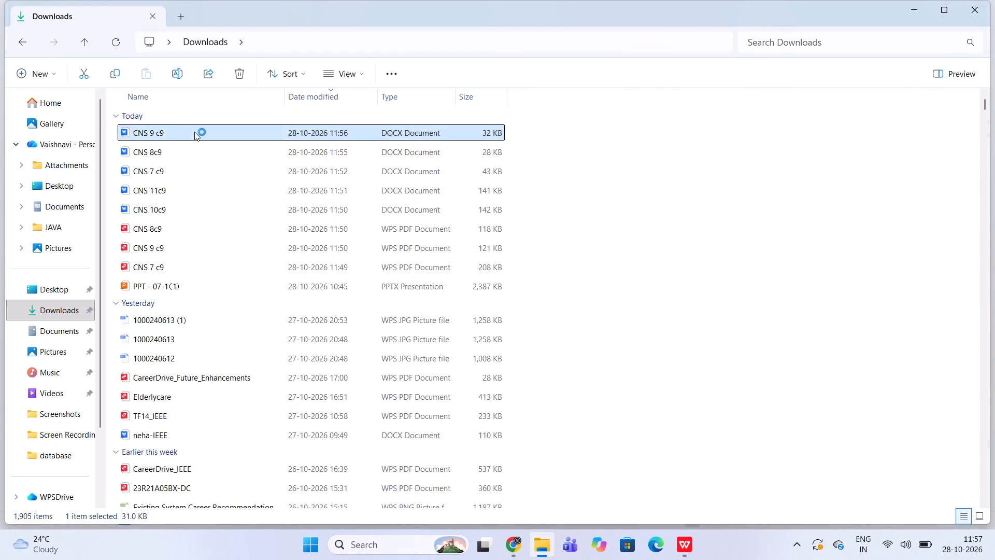
Change the week number in the document's title heading to 10.
left_click(511, 250)
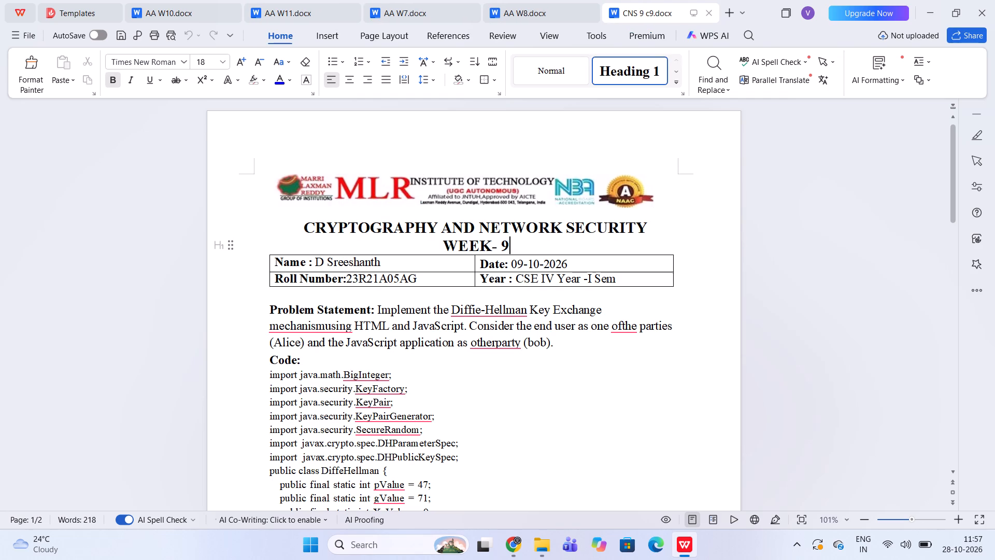
key("BackSpace")
type("10")
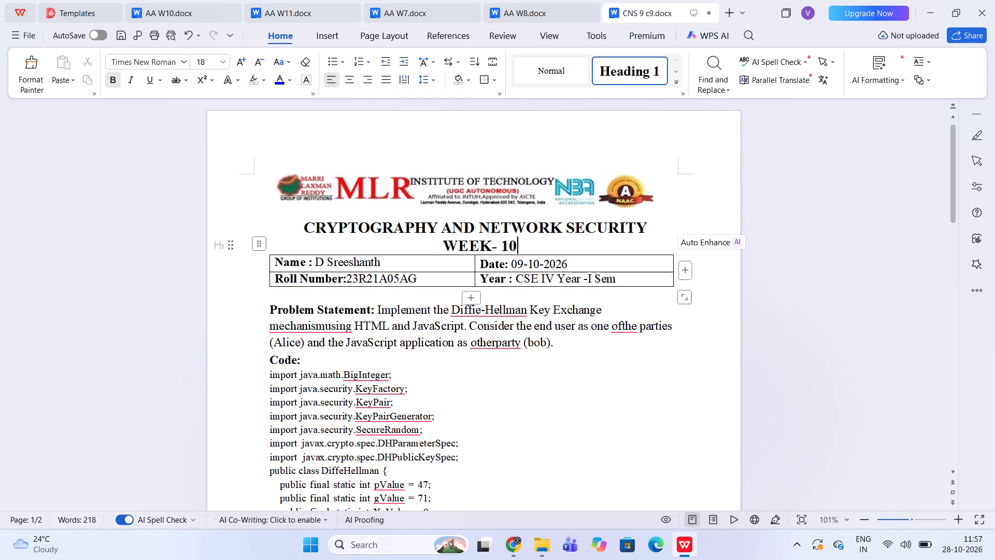
Replace the student name in the header table with the other student's name in non-bold text.
left_click(406, 266)
key("BackSpace")
key("BackSpace")
key("BackSpace")
key("BackSpace")
key("BackSpace")
key("BackSpace")
key("BackSpace")
key("BackSpace")
key("BackSpace")
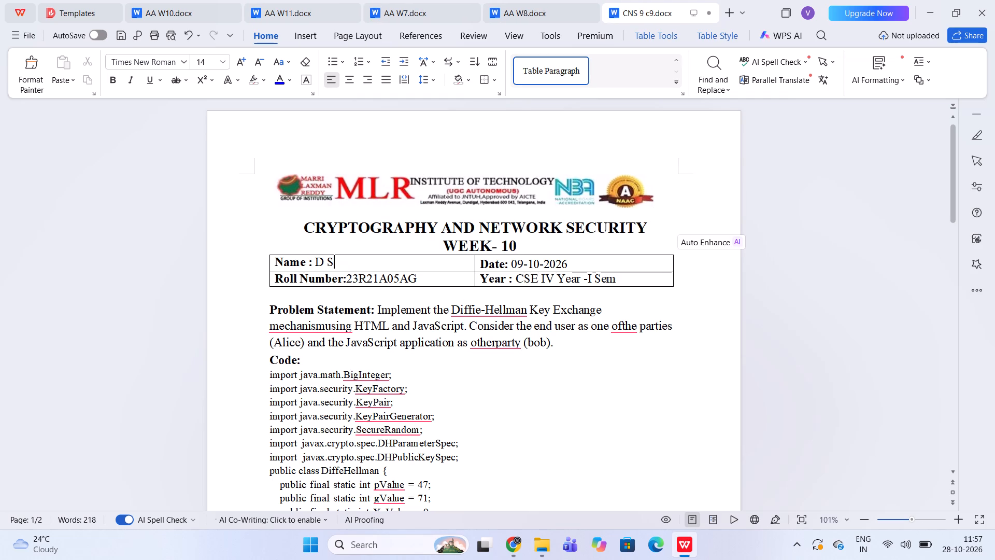
key("BackSpace")
key("BackSpace")
key("BackSpace")
type("alithya")
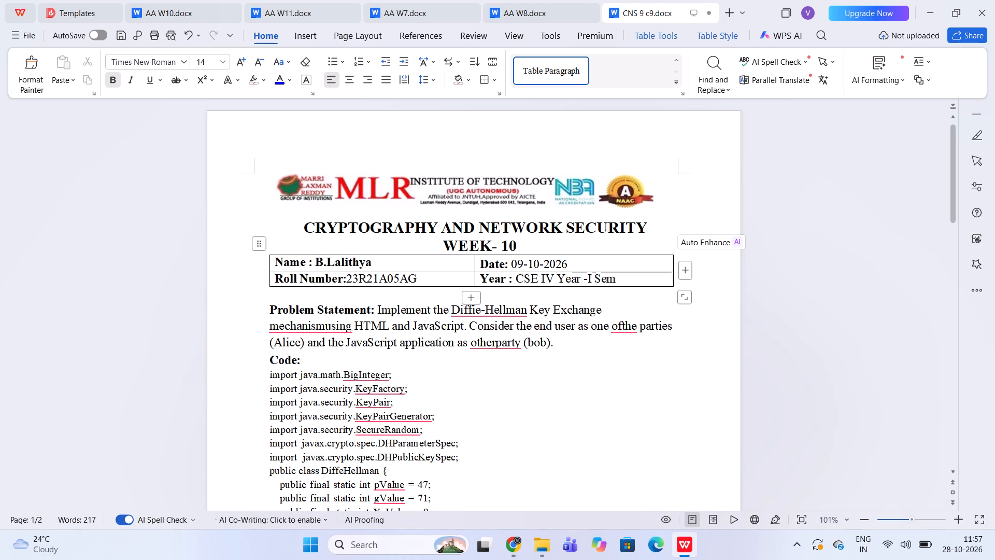
left_click_drag(394, 264, 316, 265)
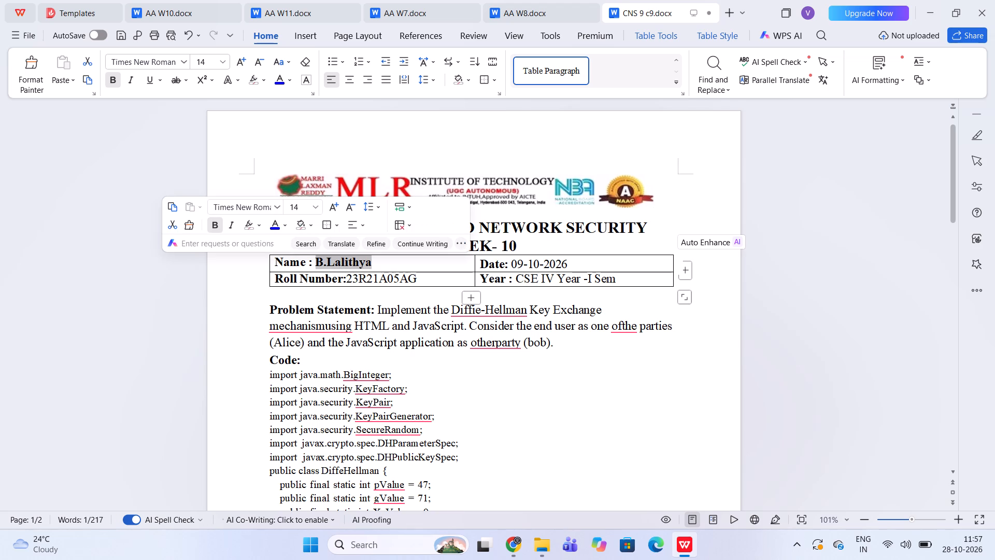
left_click(214, 223)
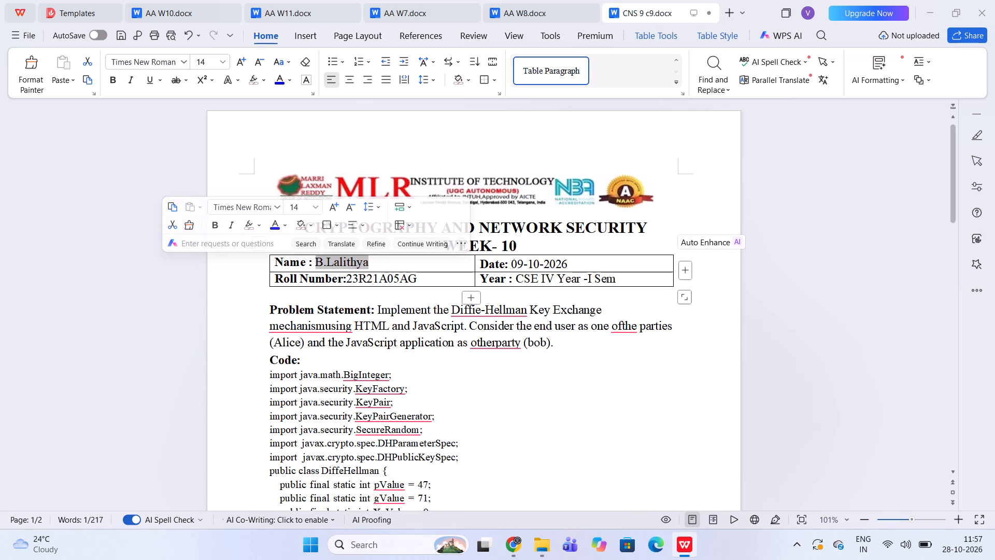
Change the last character of the roll number in the header table to A.
left_click(420, 276)
key("BackSpace")
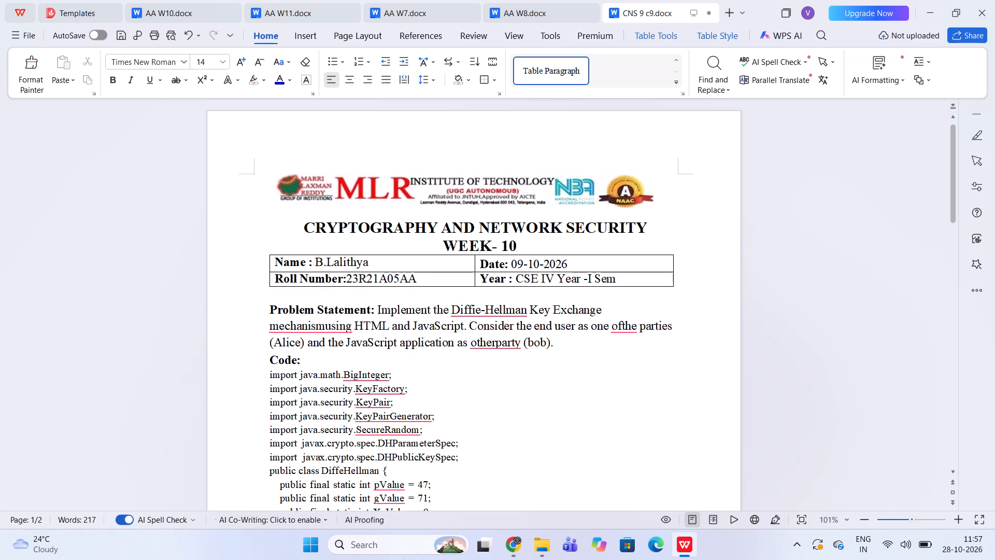
Save the edited CNS 9 c9 document as a copy named AA W9 in Documents, in Word format.
left_click(23, 30)
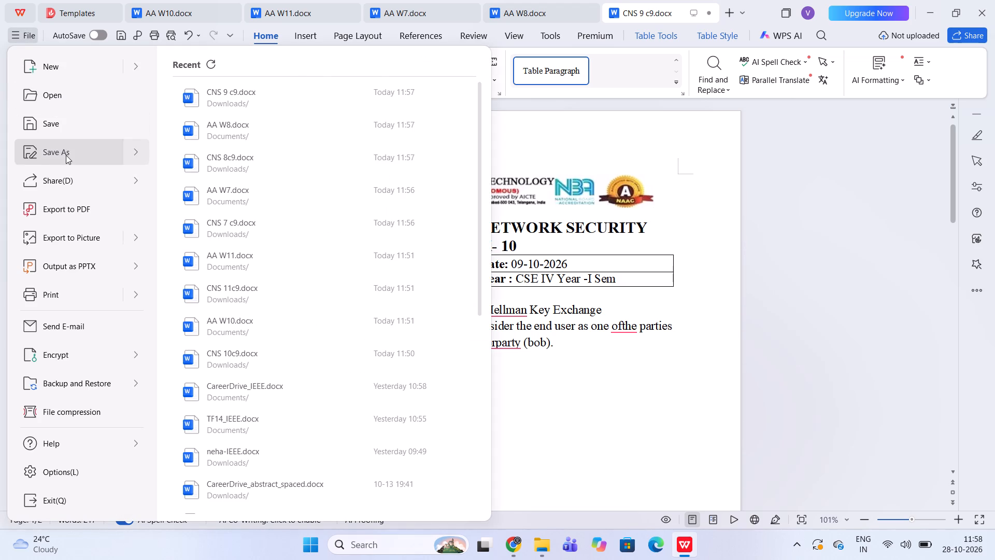
left_click(66, 155)
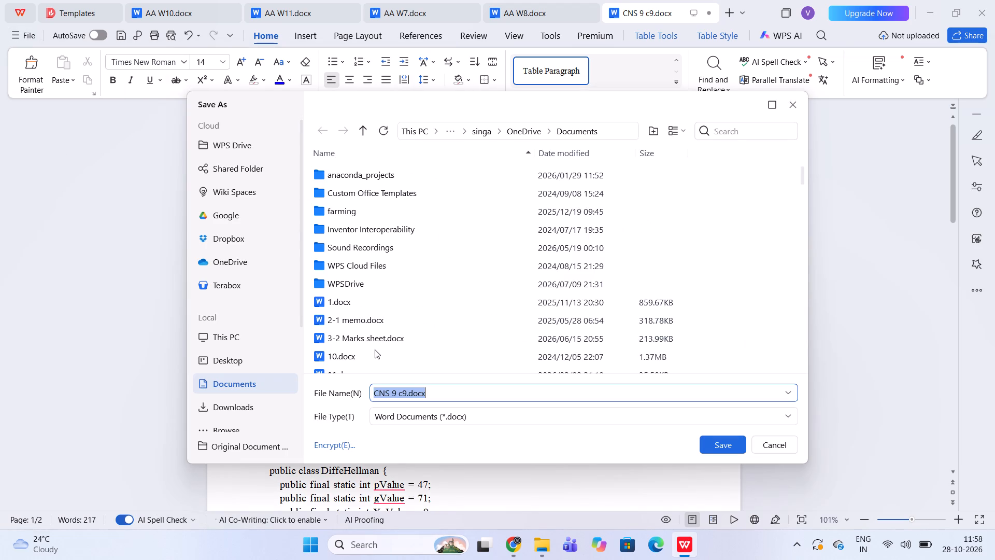
type("AA W8")
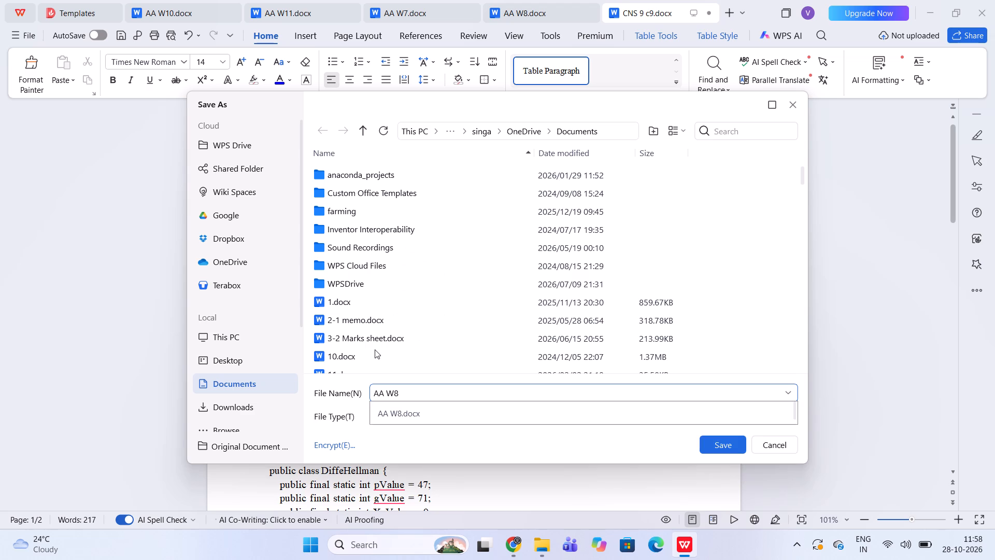
key("BackSpace")
key("9")
left_click(711, 443)
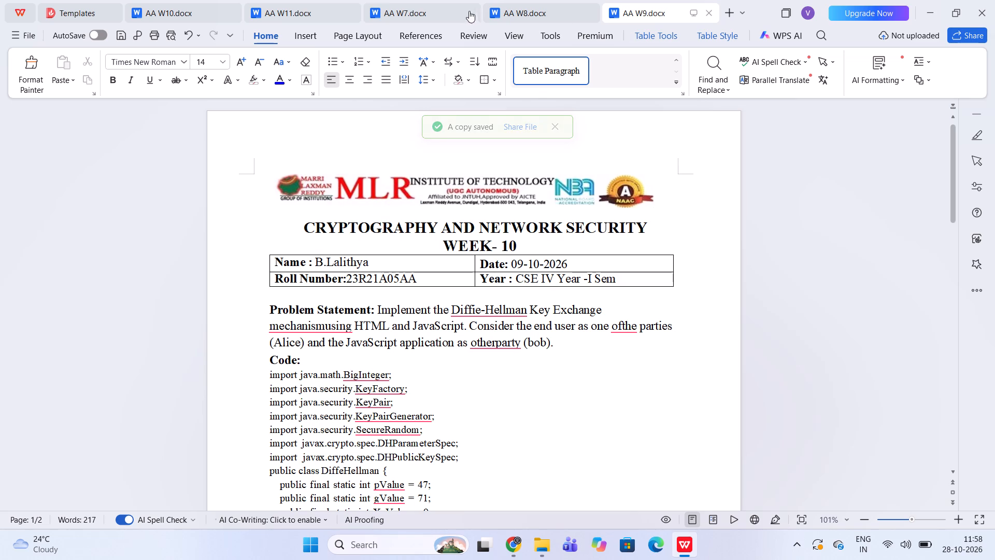
Export the AA W7 document to PDF in the Downloads folder at standard quality, and close the export dialog.
left_click(404, 12)
left_click(19, 35)
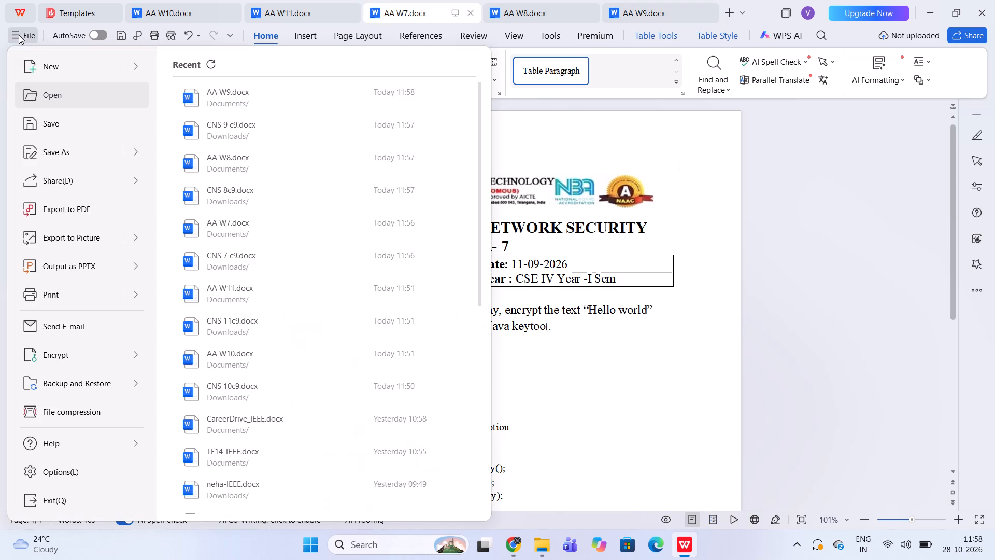
left_click(95, 203)
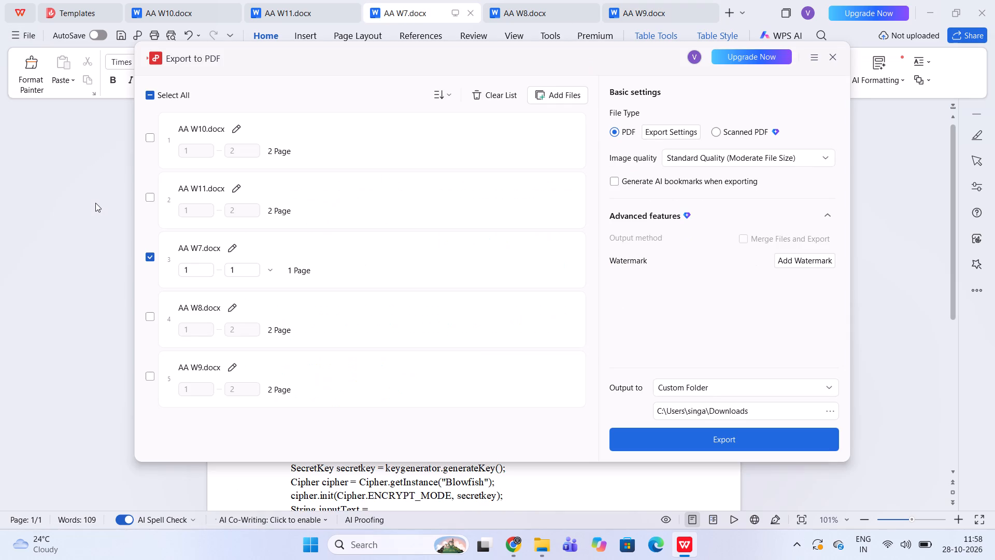
left_click(662, 437)
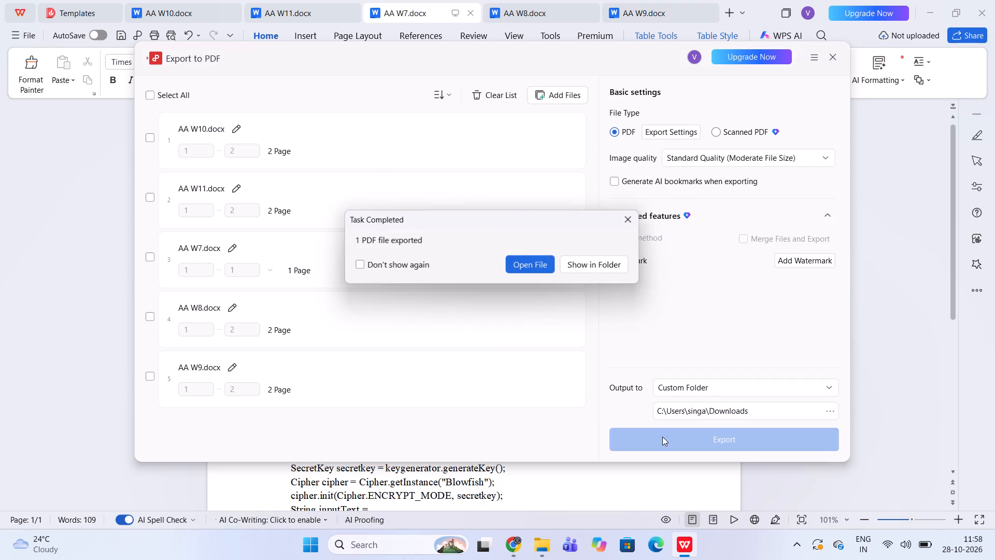
left_click(628, 220)
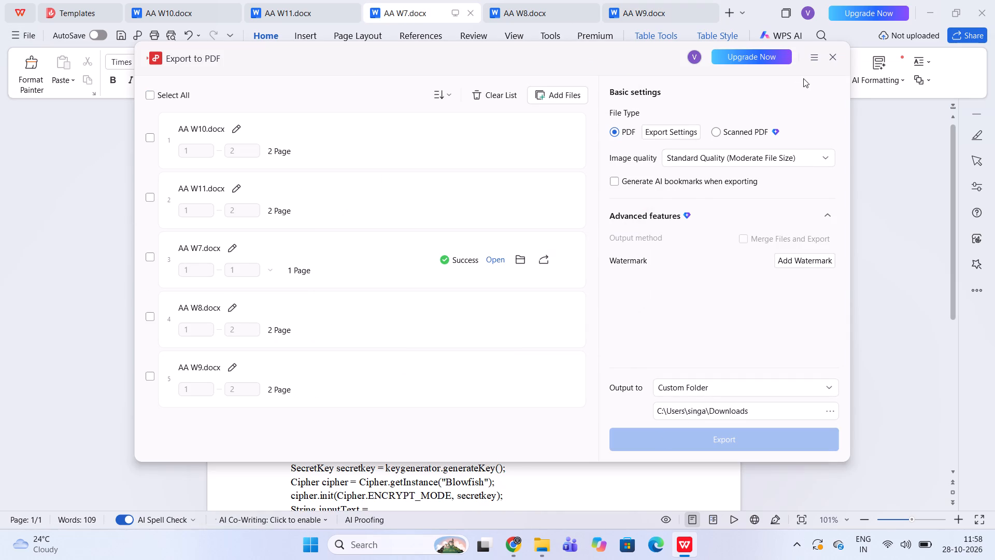
left_click(835, 55)
Export the AA W8 document to PDF in the Downloads folder at standard quality, and close the export dialog.
left_click(556, 1)
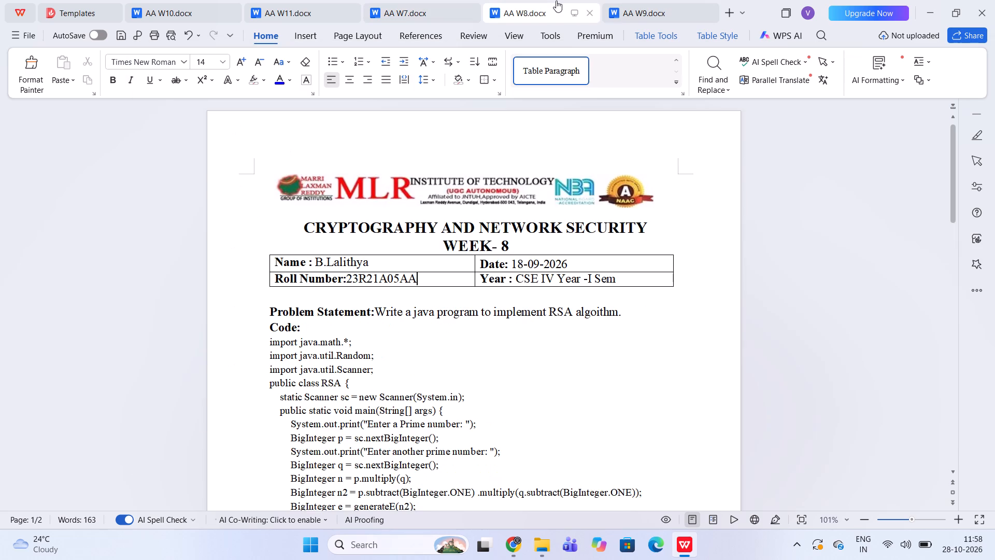
left_click(16, 33)
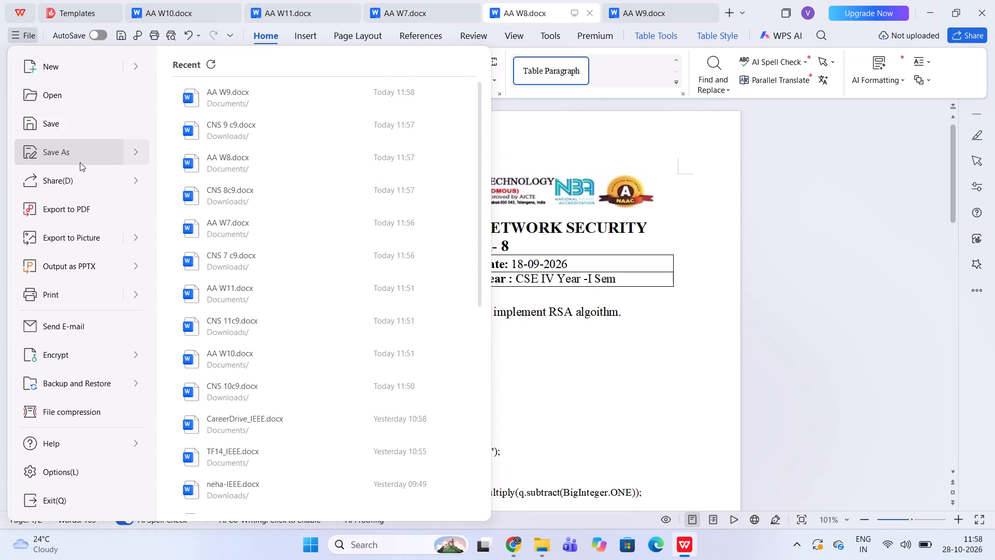
left_click(88, 212)
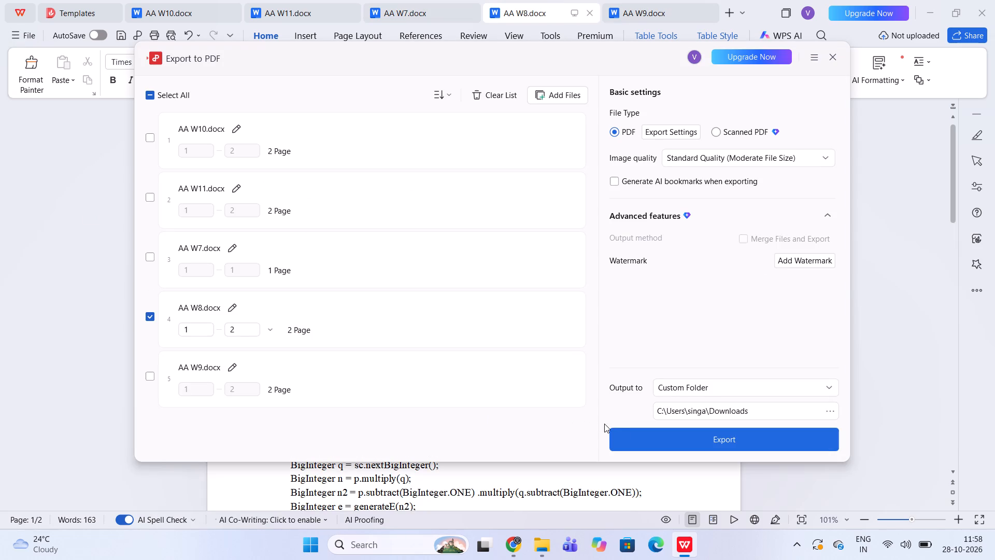
left_click(637, 435)
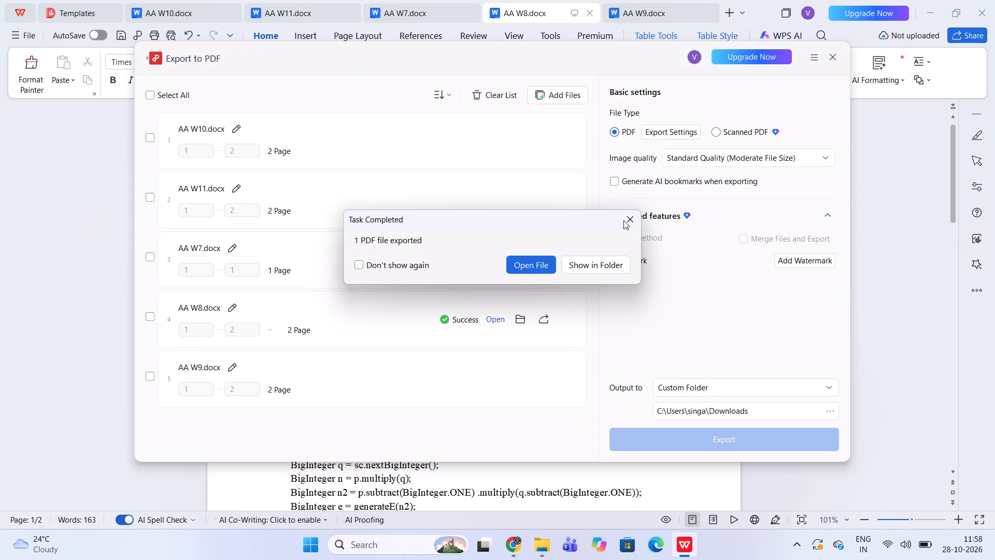
left_click(630, 228)
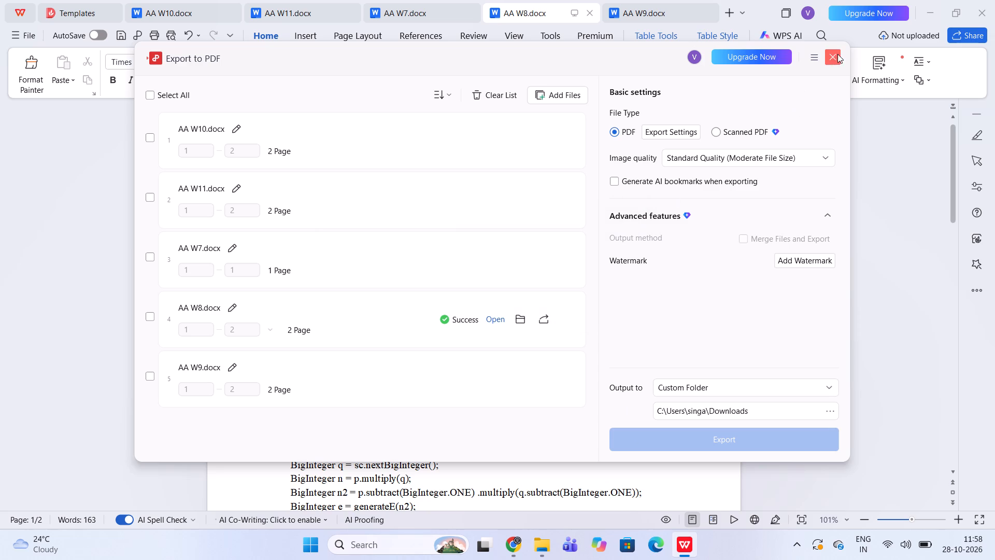
left_click(835, 54)
Export the AA W9 document to PDF in the Downloads folder at standard quality, and close the export dialog.
left_click(660, 3)
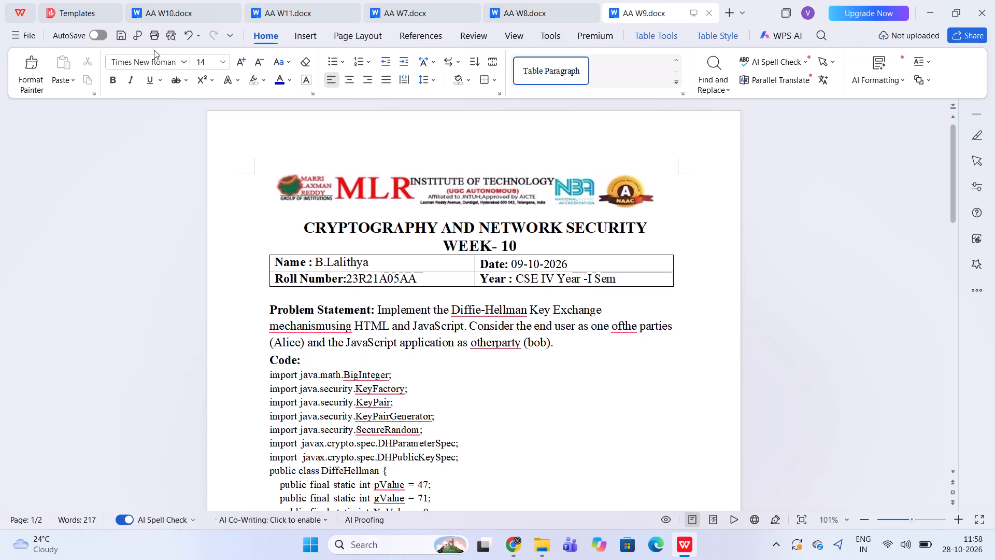
left_click(18, 39)
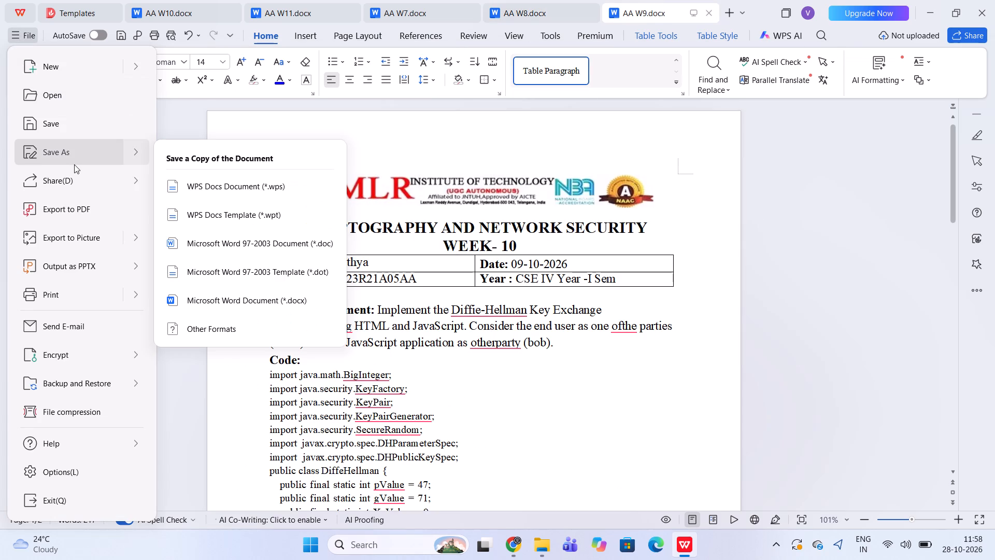
left_click(92, 209)
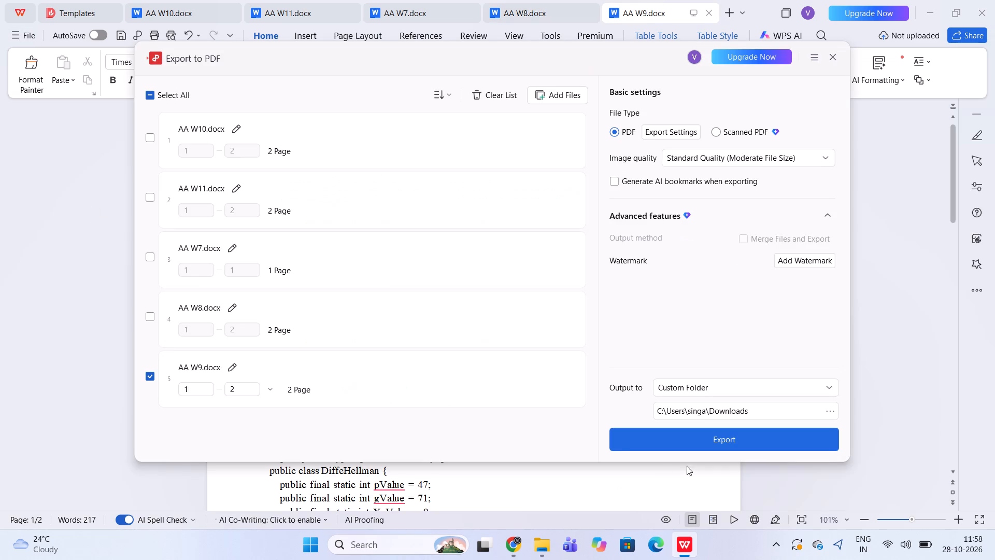
left_click(711, 442)
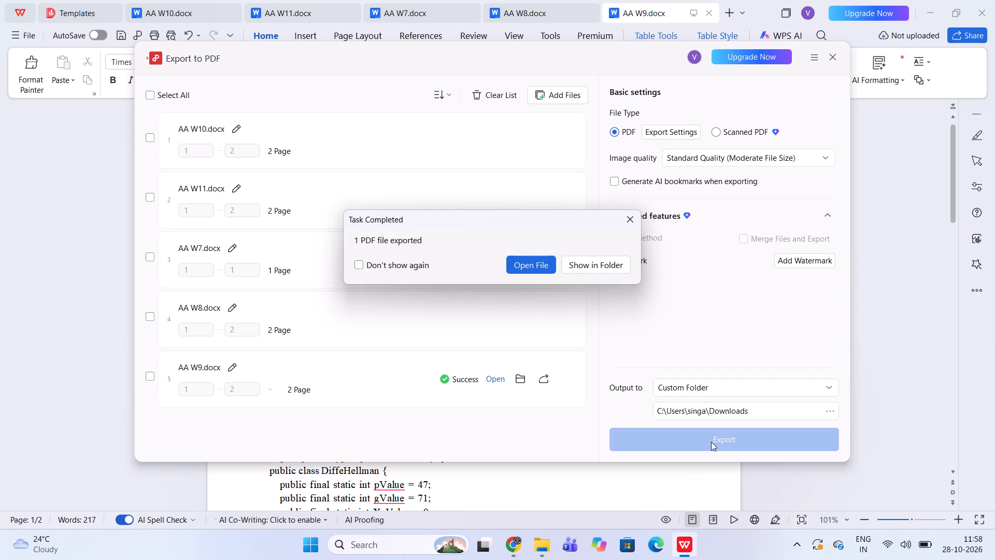
left_click(632, 228)
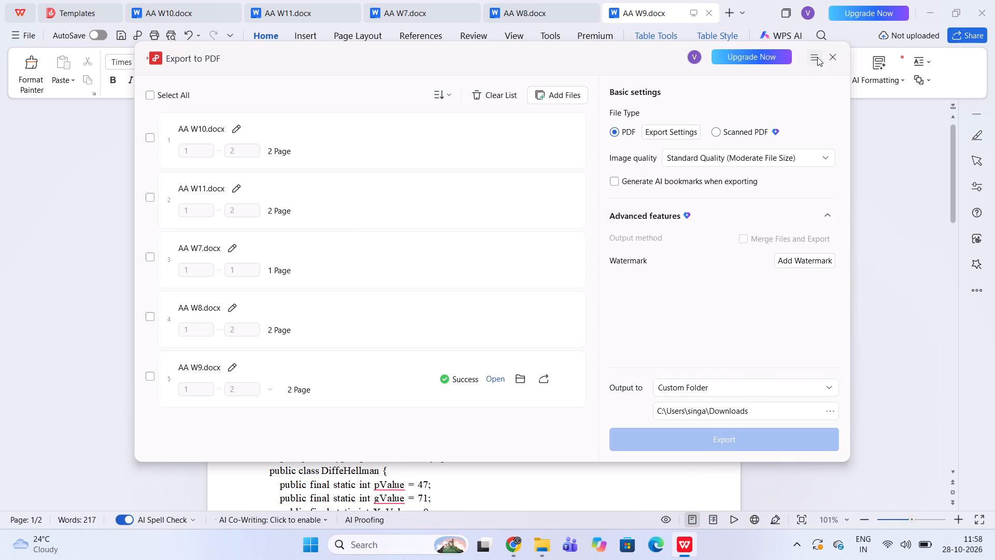
left_click(826, 57)
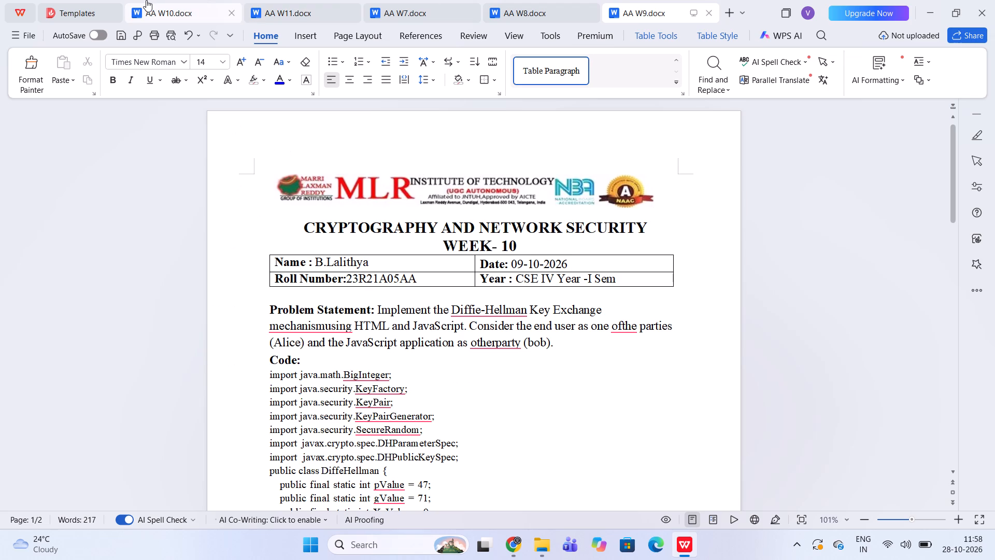
Export the AA W10 document to PDF in the Downloads folder at standard quality, and close the export dialog.
left_click(146, 0)
left_click(32, 36)
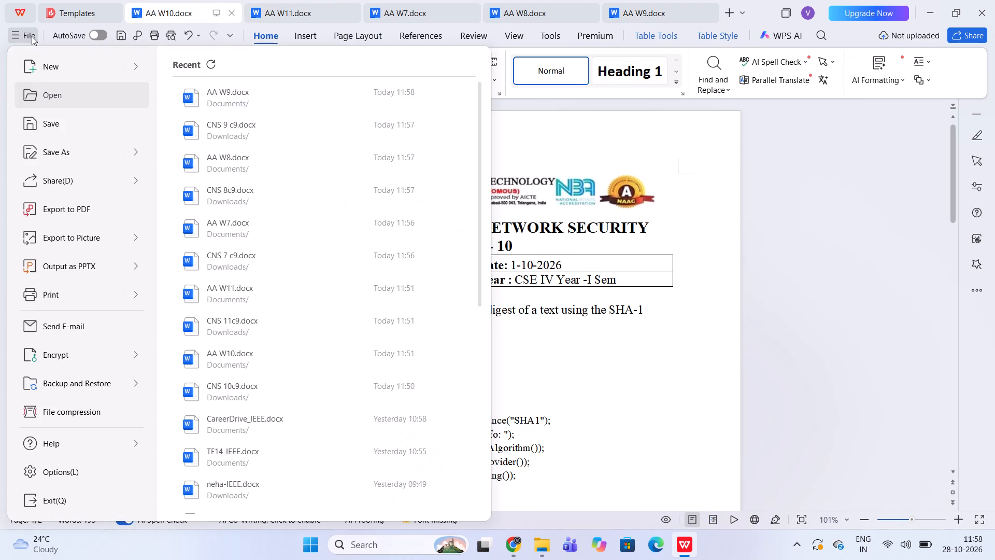
left_click(101, 207)
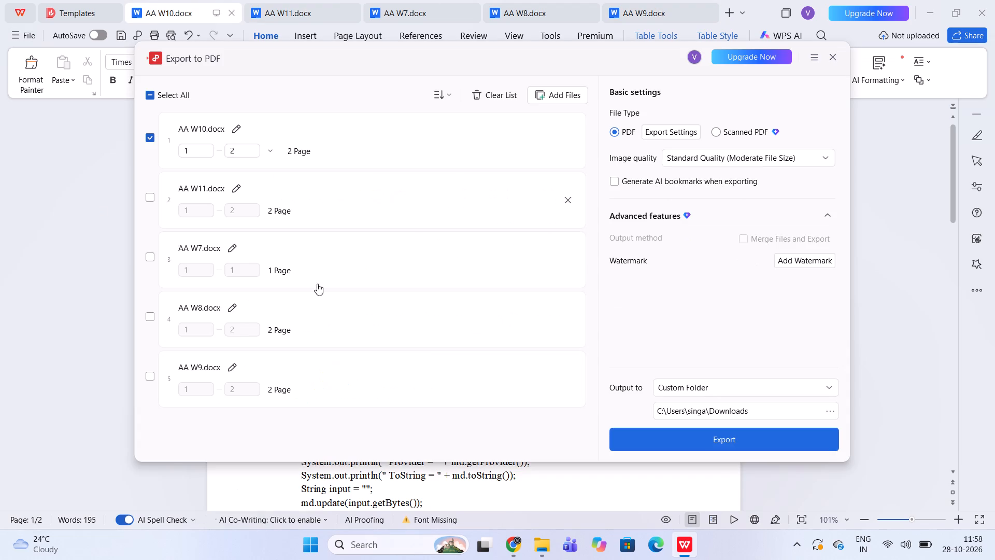
left_click(718, 443)
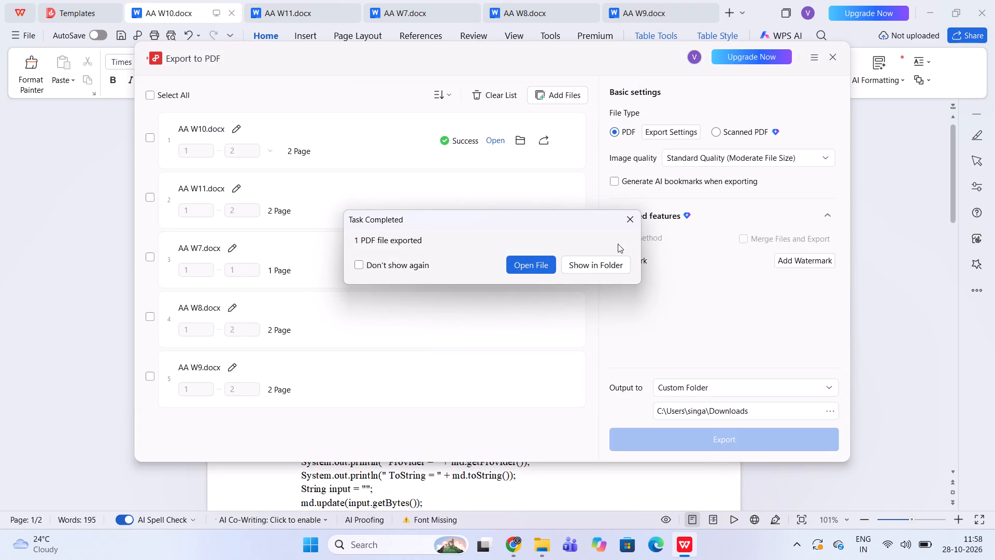
left_click(634, 220)
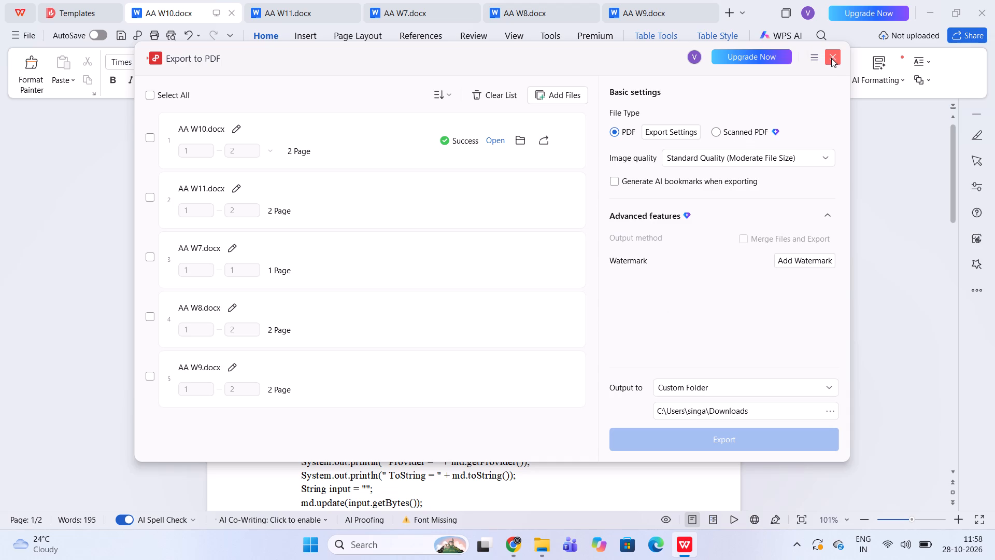
left_click(831, 58)
Switch to the AA W11 document and begin exporting it to PDF.
left_click(317, 0)
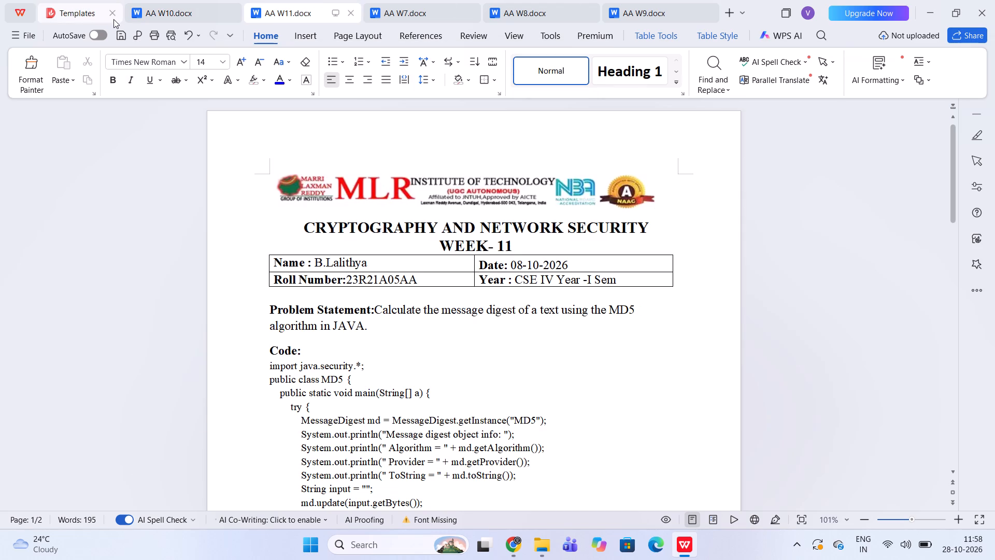
left_click(18, 36)
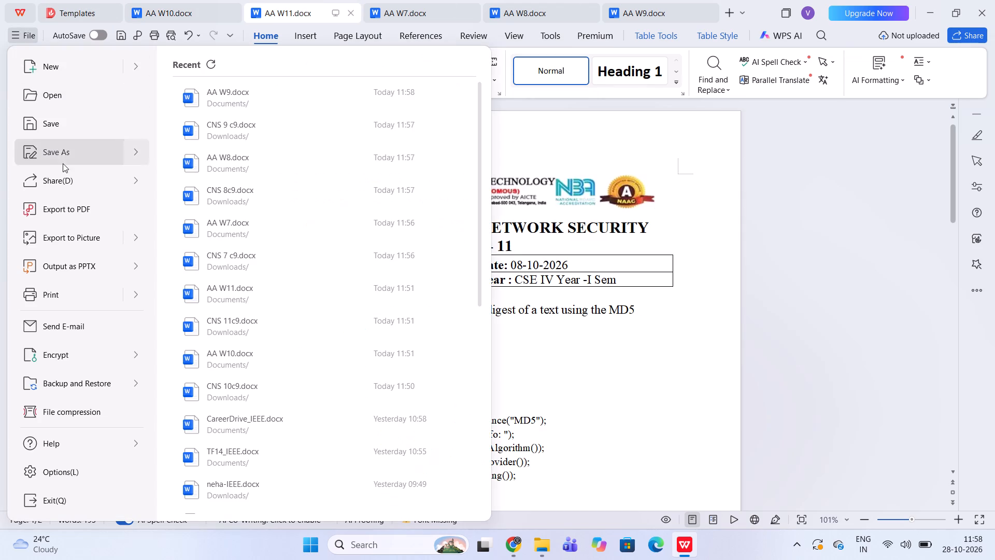
Export the AA W11 document to PDF in the Downloads folder at standard quality, and close the export dialog.
left_click(80, 206)
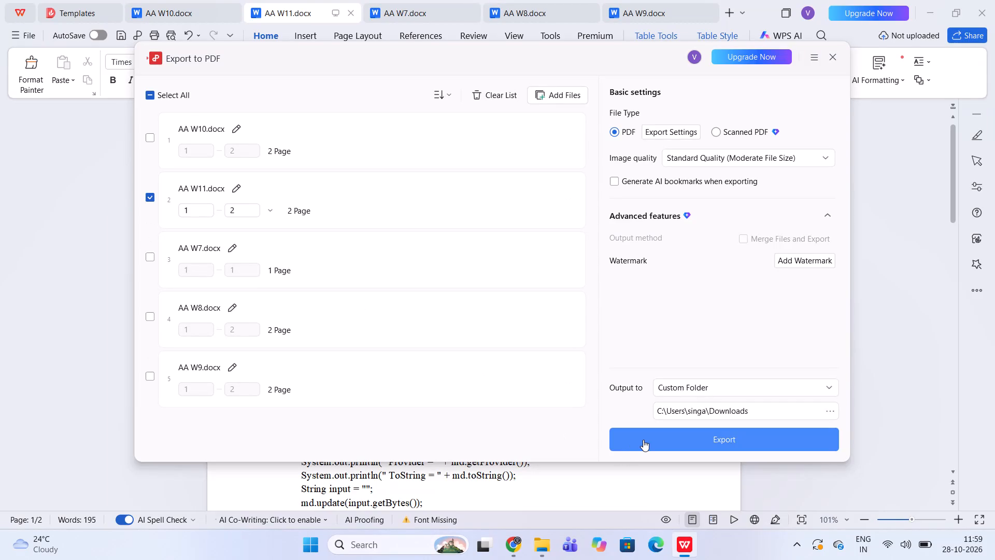
left_click(643, 440)
left_click(623, 218)
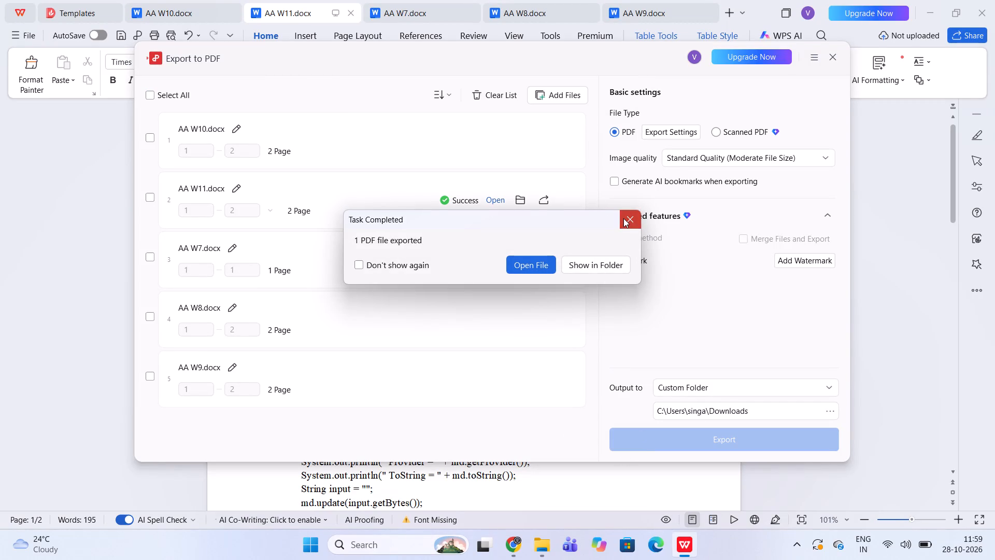
left_click(828, 61)
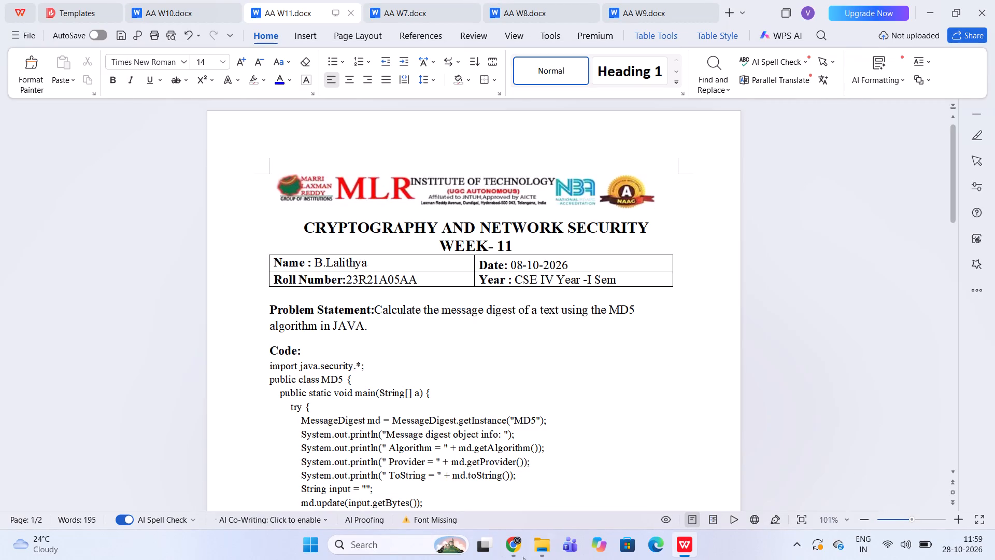
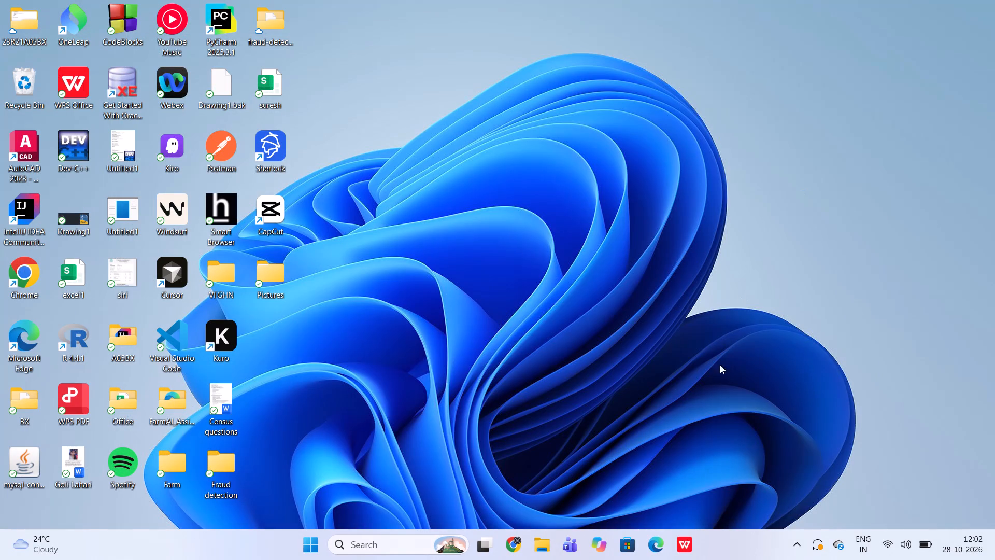
Shut down the computer without installing the pending updates.
left_click(303, 545)
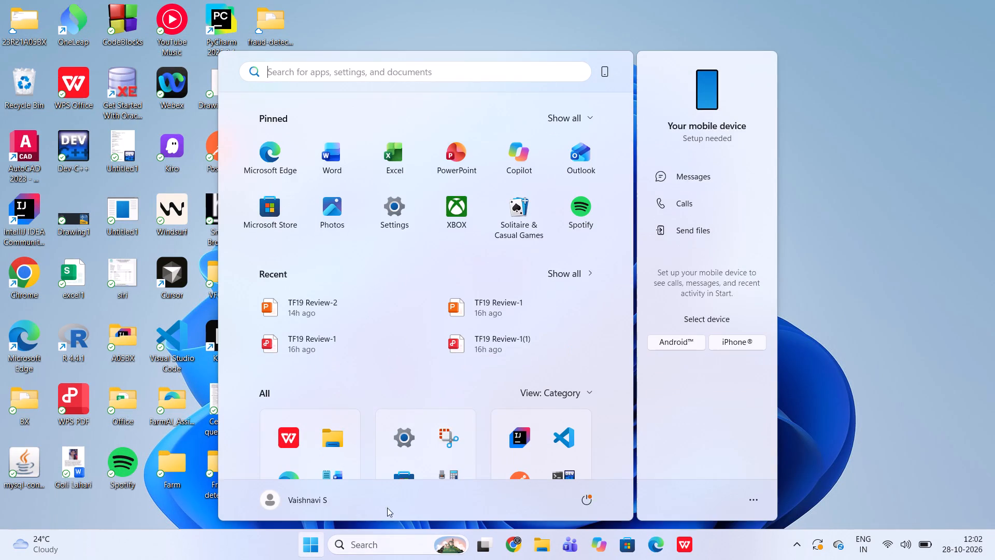
left_click(600, 503)
left_click(587, 502)
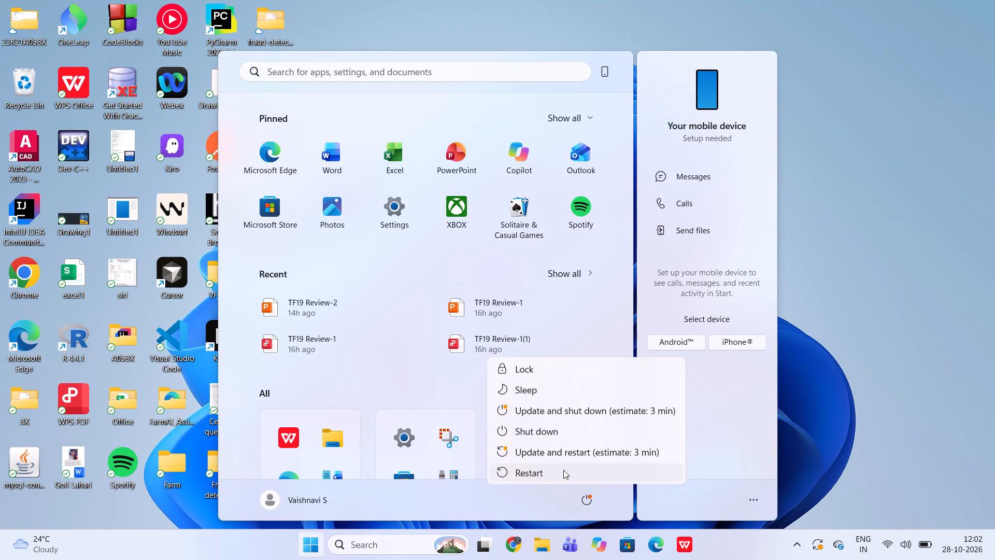
left_click(547, 436)
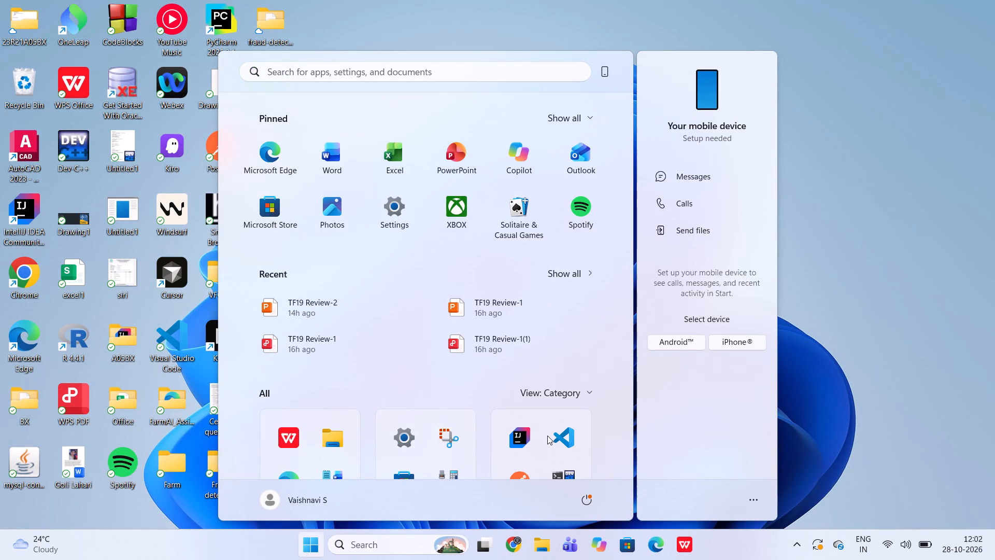